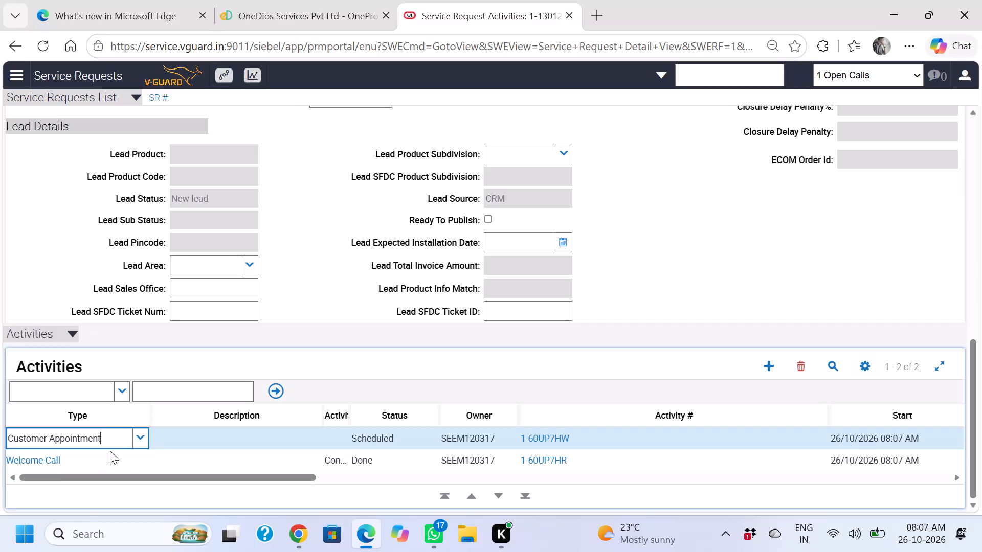
left_click(137, 444)
scroll(121, 321, "up", 4)
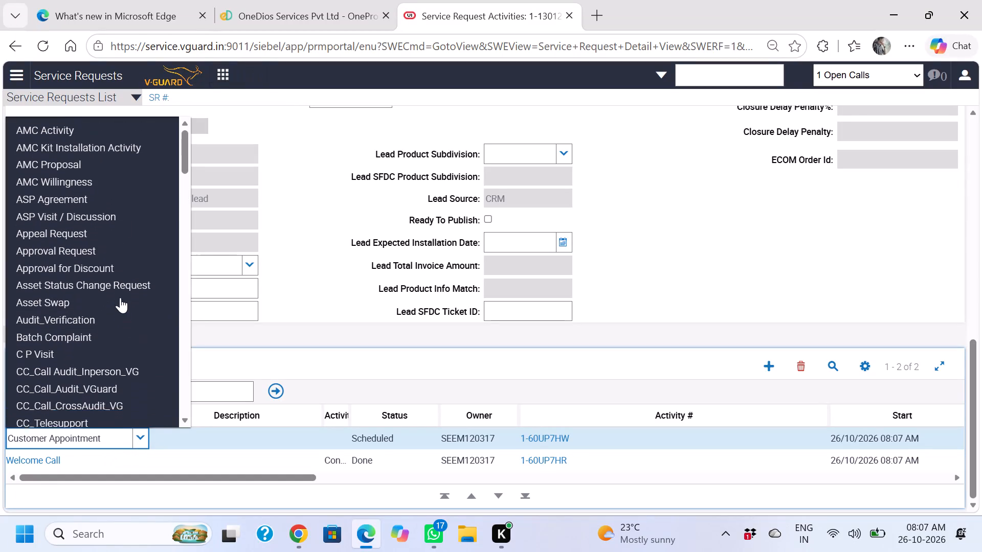
left_click(117, 240)
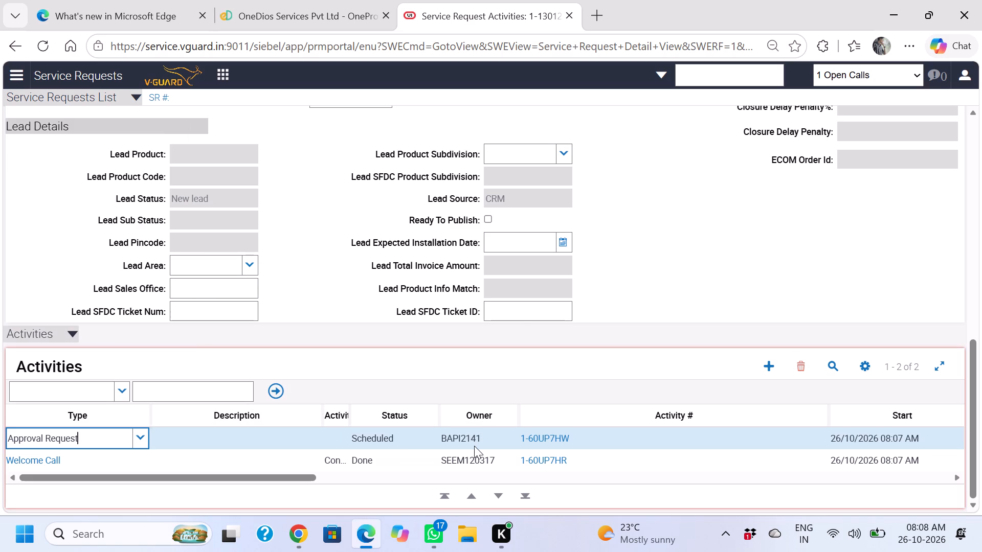
left_click(474, 446)
key("BackSpace")
type("se")
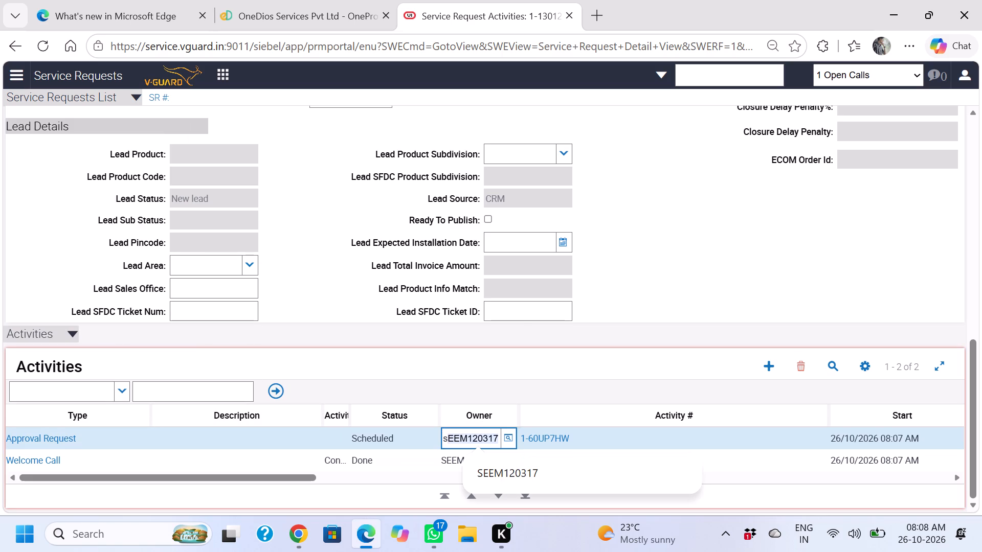
left_click(483, 472)
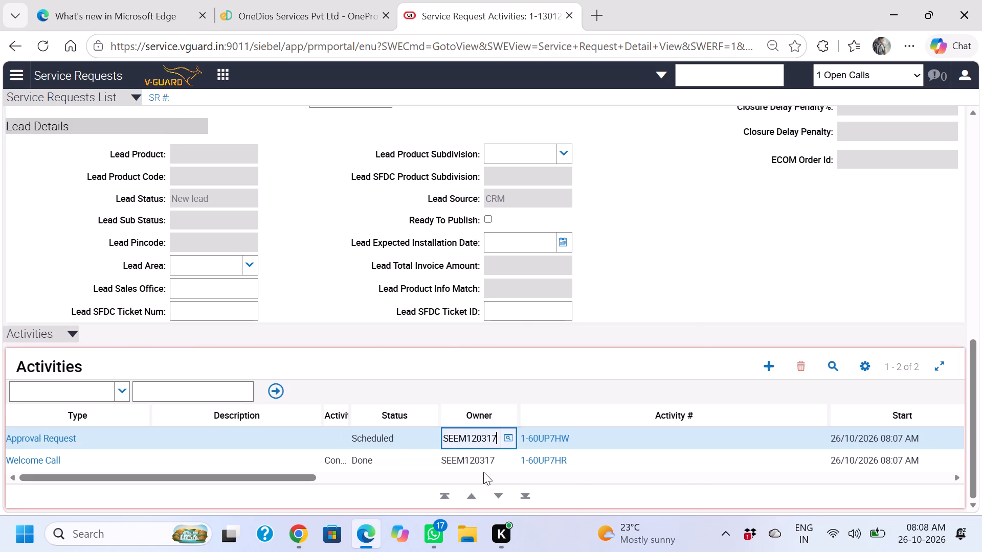
left_click(417, 263)
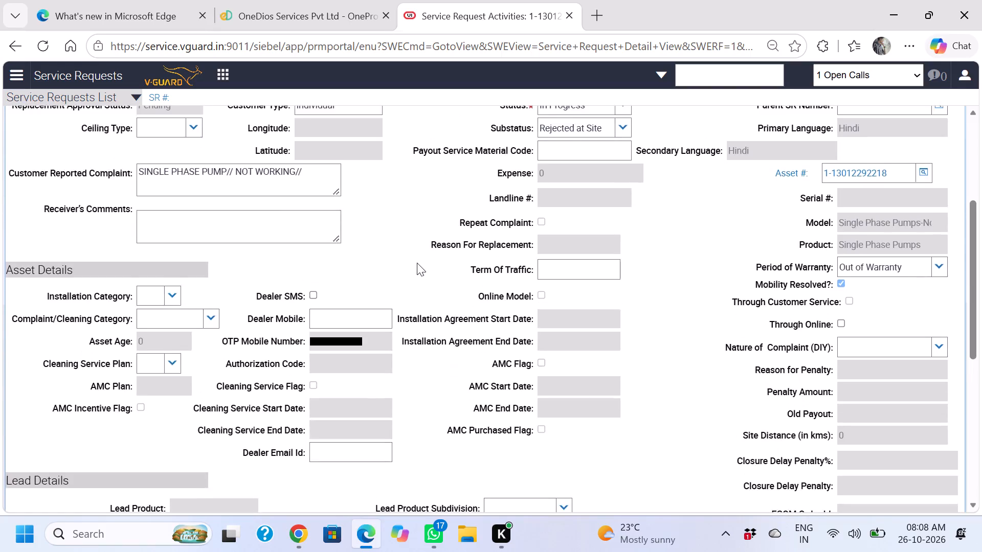
Open the asset record linked to the service request.
scroll(417, 263, "up", 2)
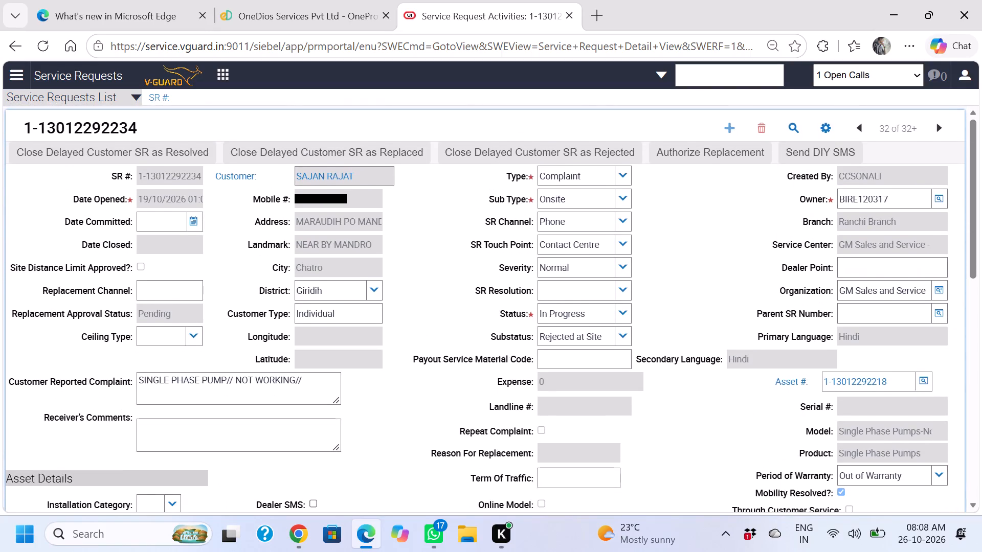
left_click(798, 379)
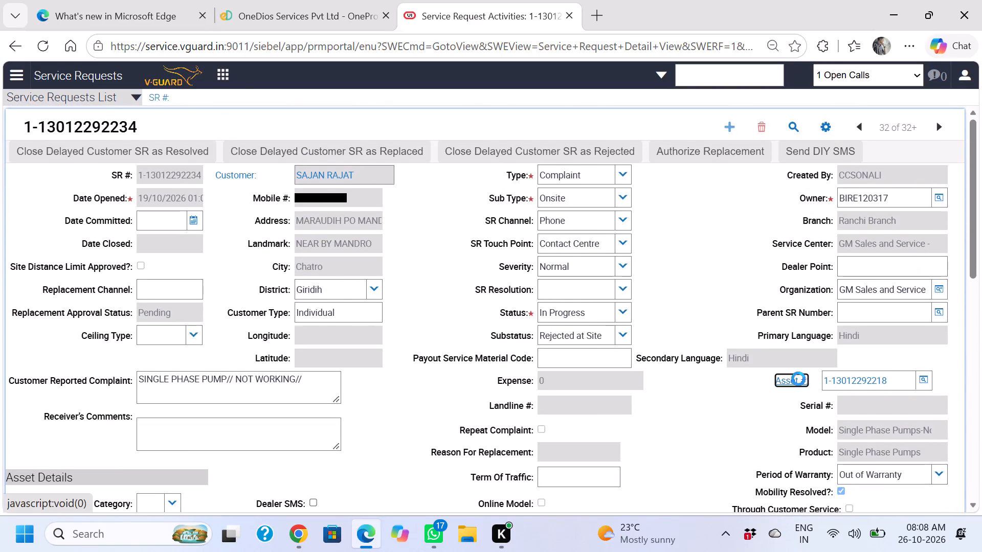
scroll(556, 283, "up", 4)
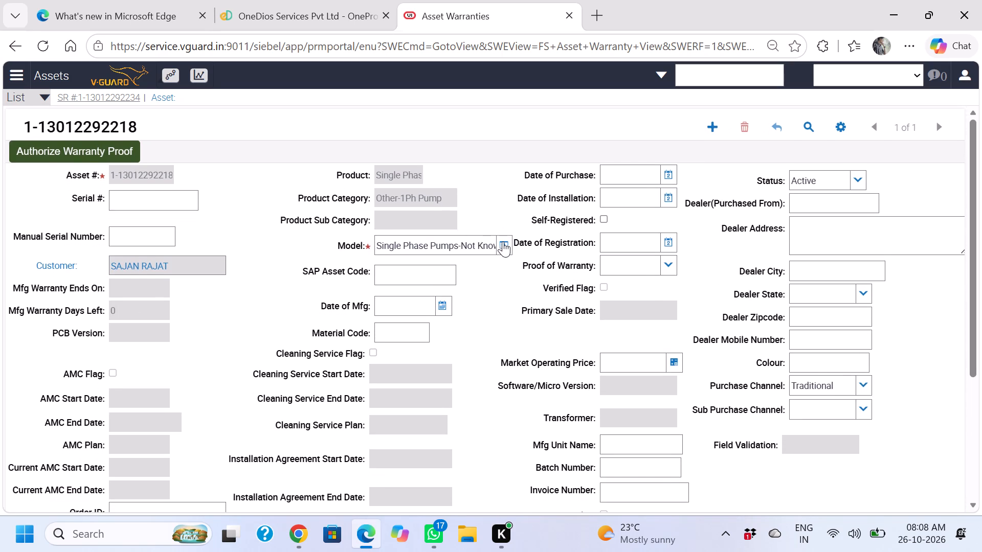
Open the product picker for the asset's model and look through the listed products.
left_click(503, 241)
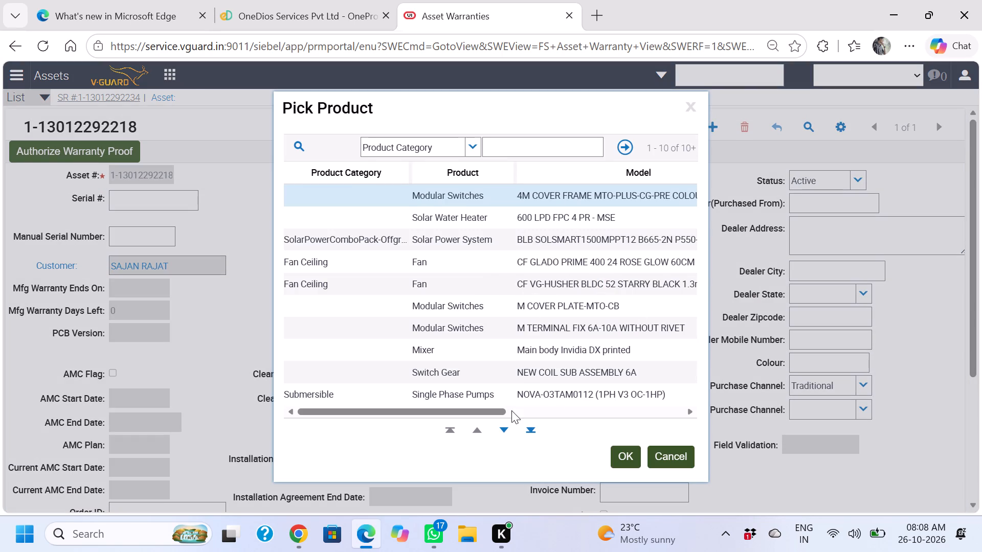
triple_click(505, 427)
left_click(505, 427)
triple_click(505, 427)
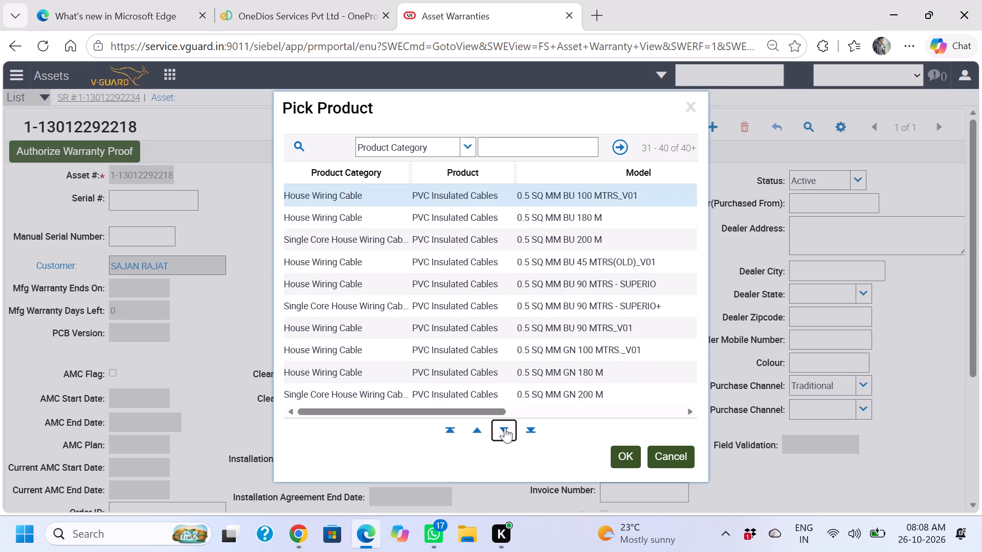
triple_click(505, 427)
triple_click(505, 427)
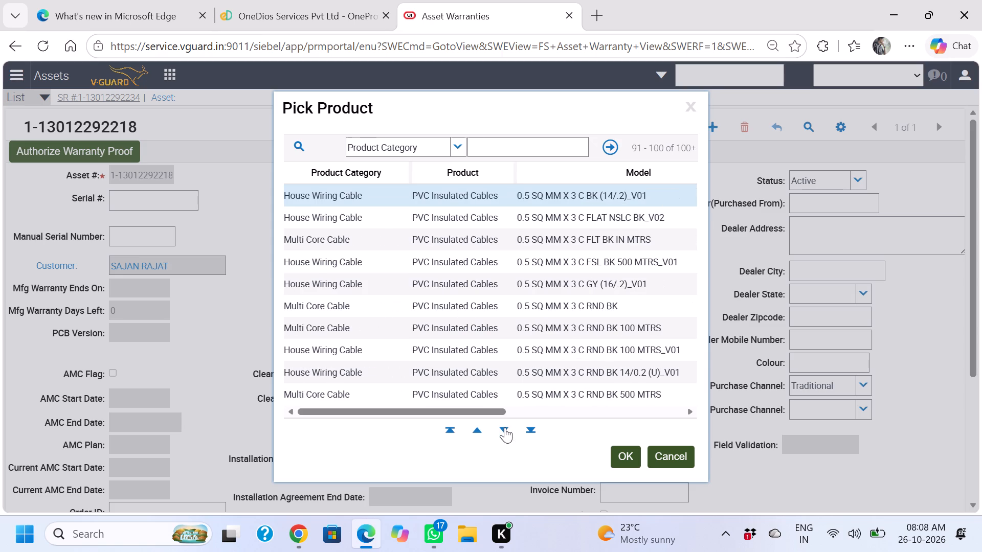
triple_click(505, 427)
triple_click(505, 427)
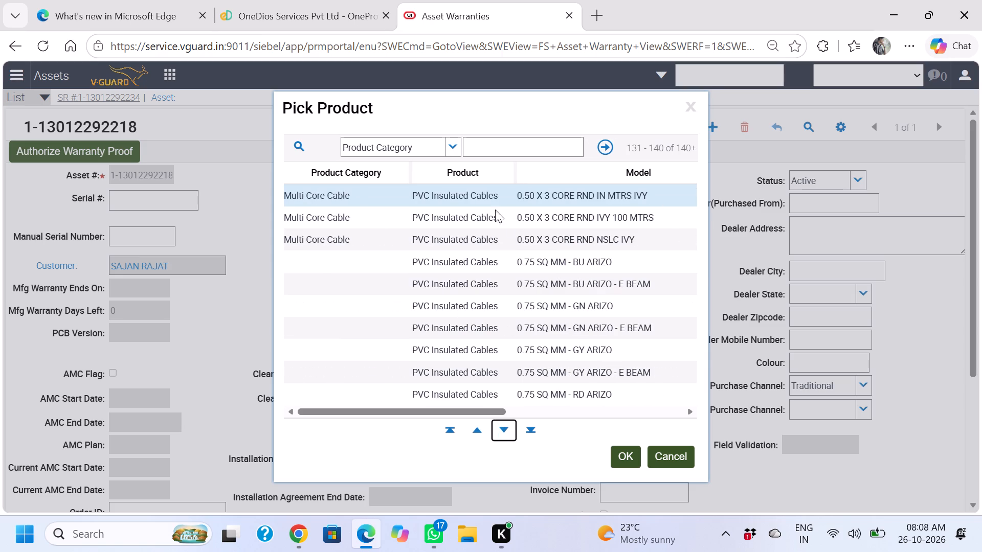
Search the product list by model for PRIME and assign PRIME 1150 as the asset's model.
left_click(451, 145)
left_click(432, 195)
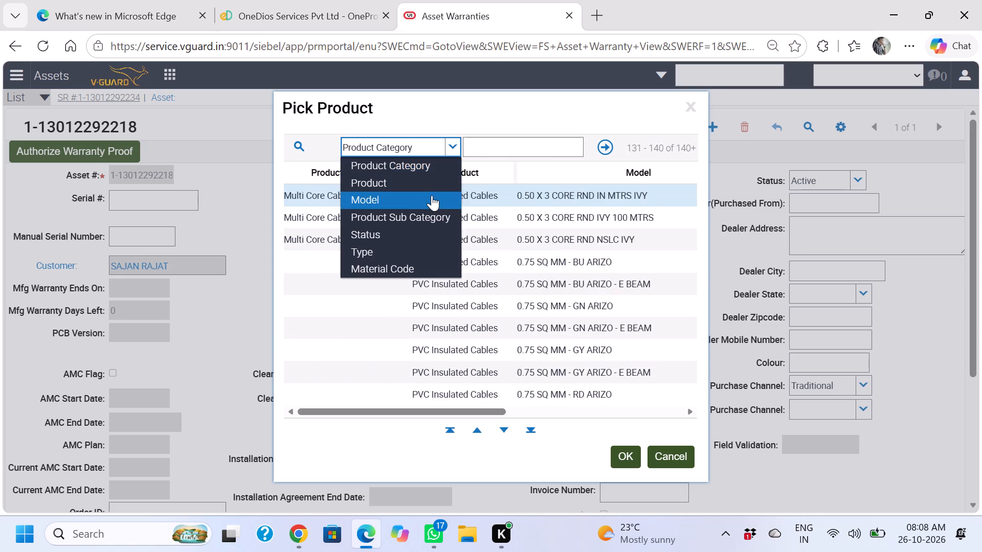
left_click(493, 151)
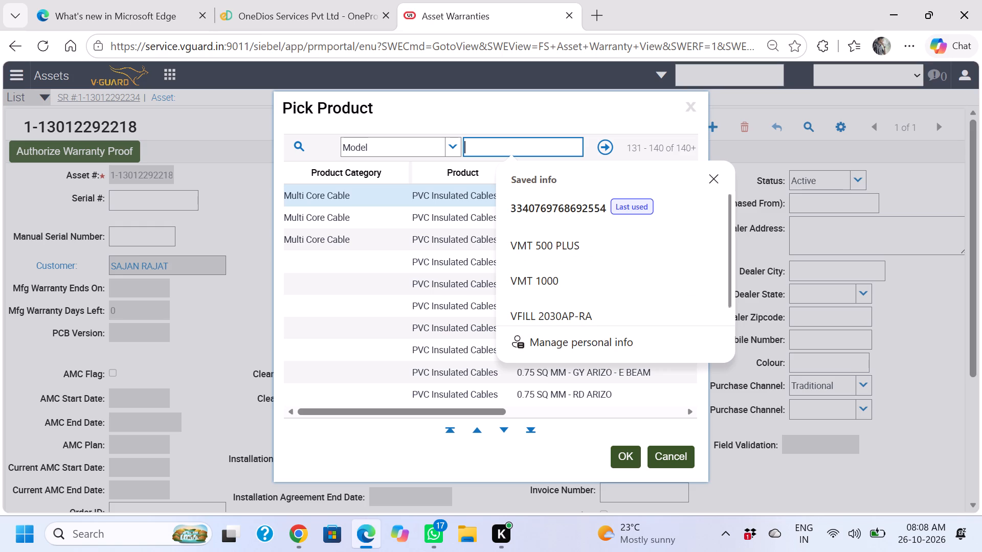
type("pr")
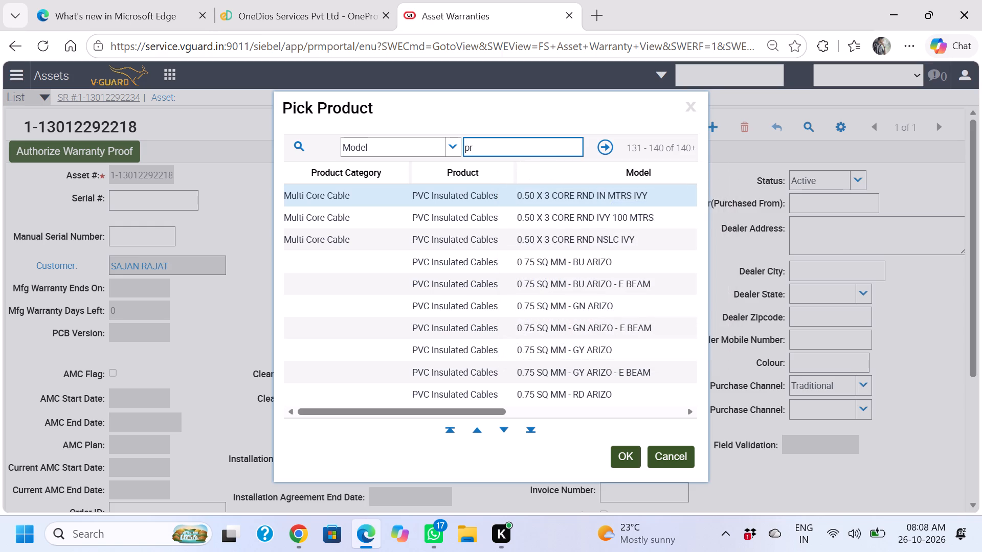
key("BackSpace")
key("BackSpace")
key("BackSpace")
key("BackSpace")
type("IME")
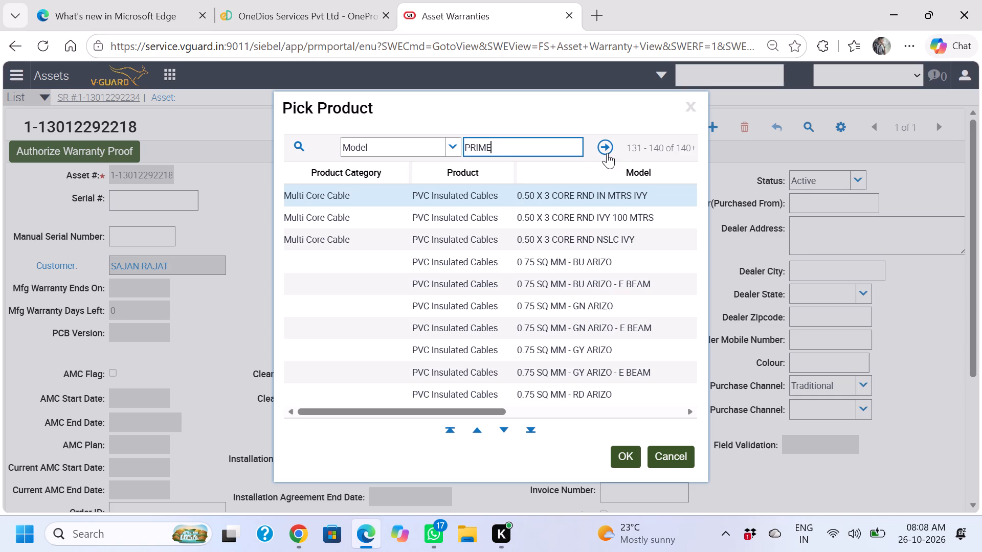
left_click(607, 148)
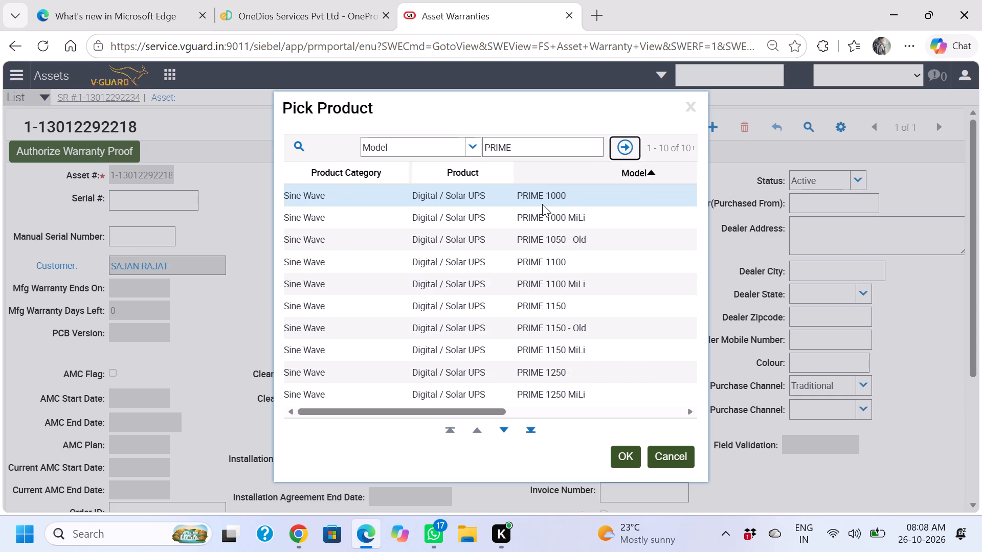
left_click(499, 343)
left_click(505, 307)
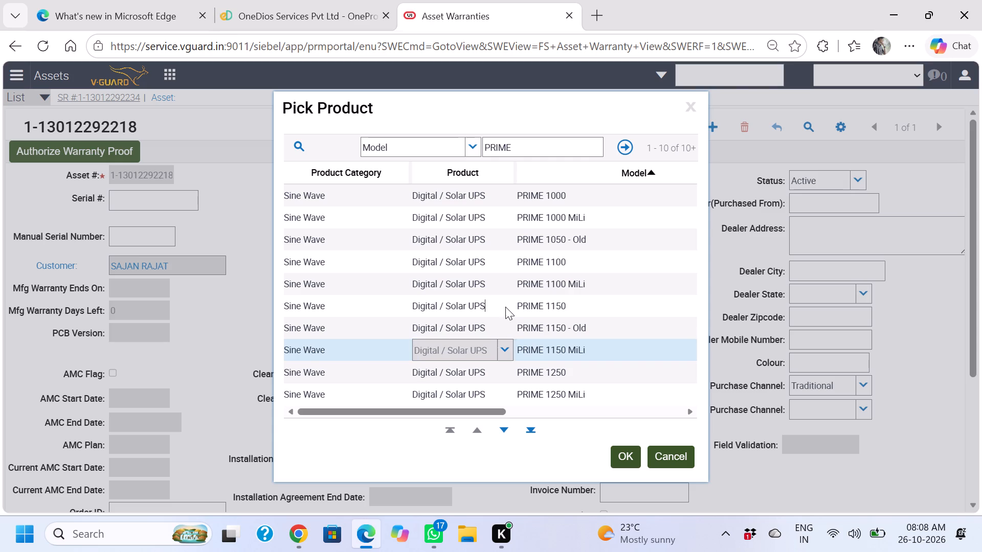
left_click(616, 456)
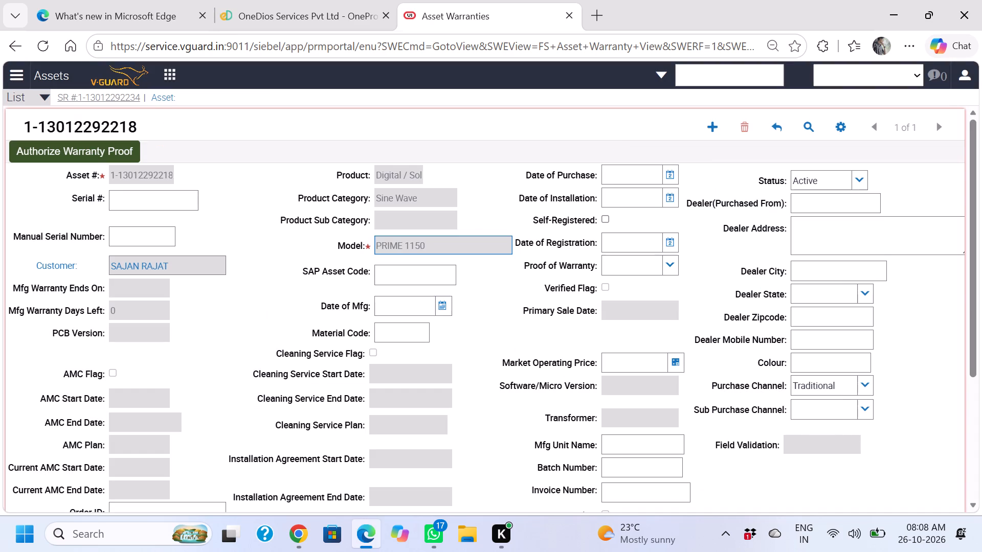
Copy the linked service request's number into the asset's Serial # field.
left_click_drag(141, 97, 86, 98)
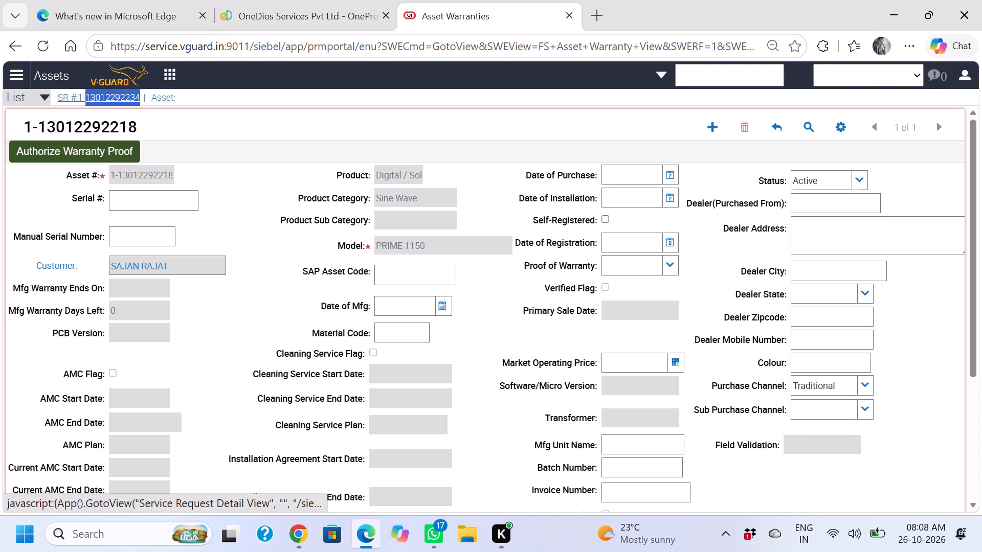
left_click_drag(86, 98, 79, 101)
left_click(104, 146)
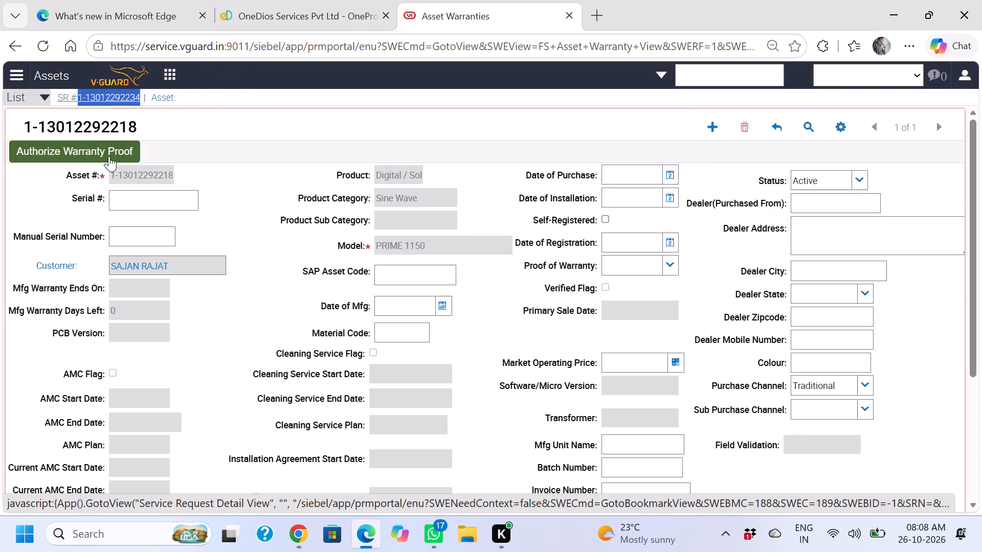
left_click(151, 196)
right_click(151, 196)
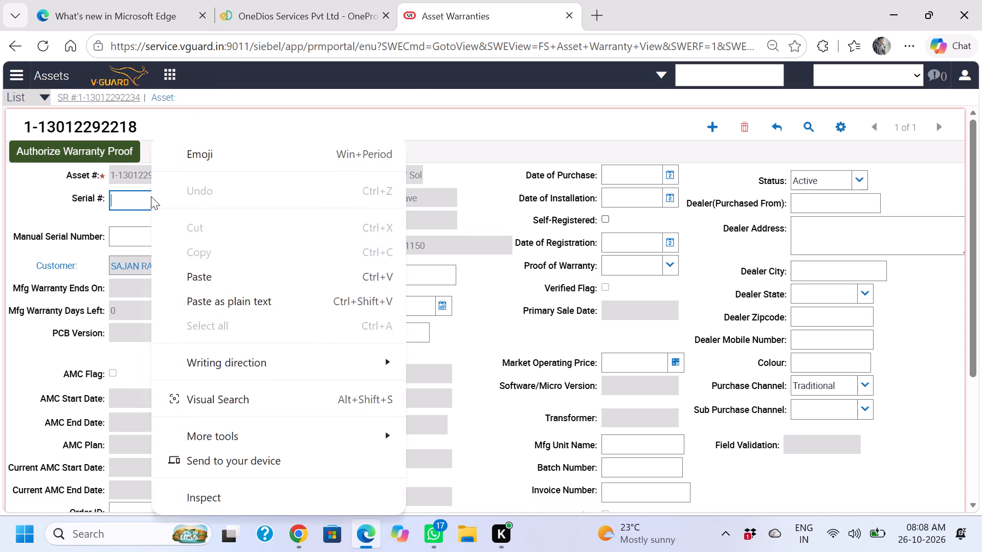
left_click(192, 279)
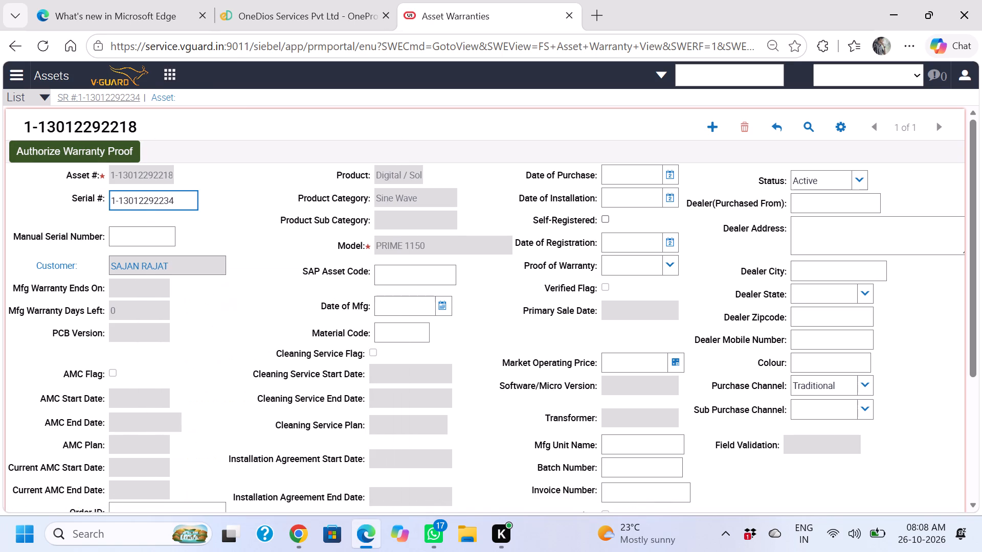
left_click(118, 199)
key("BackSpace")
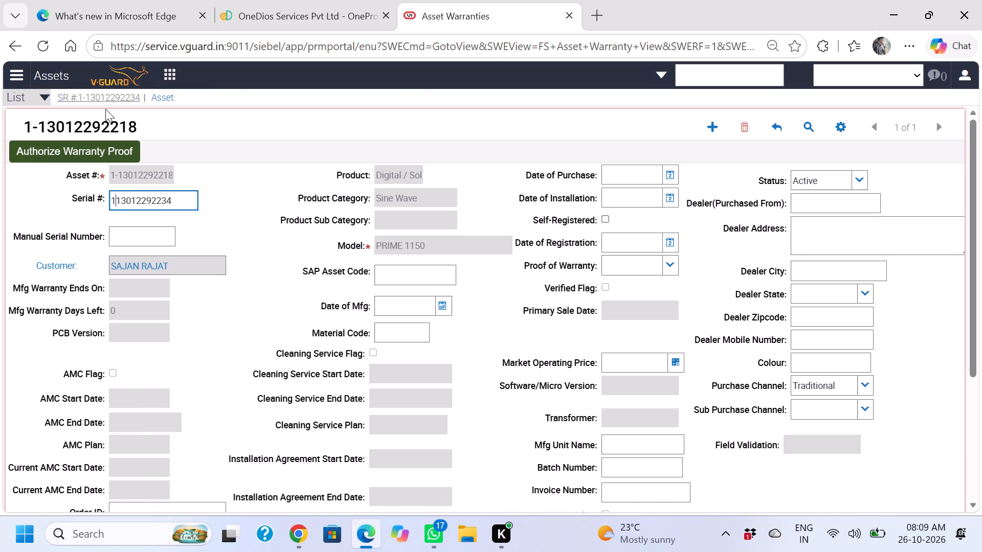
left_click(104, 100)
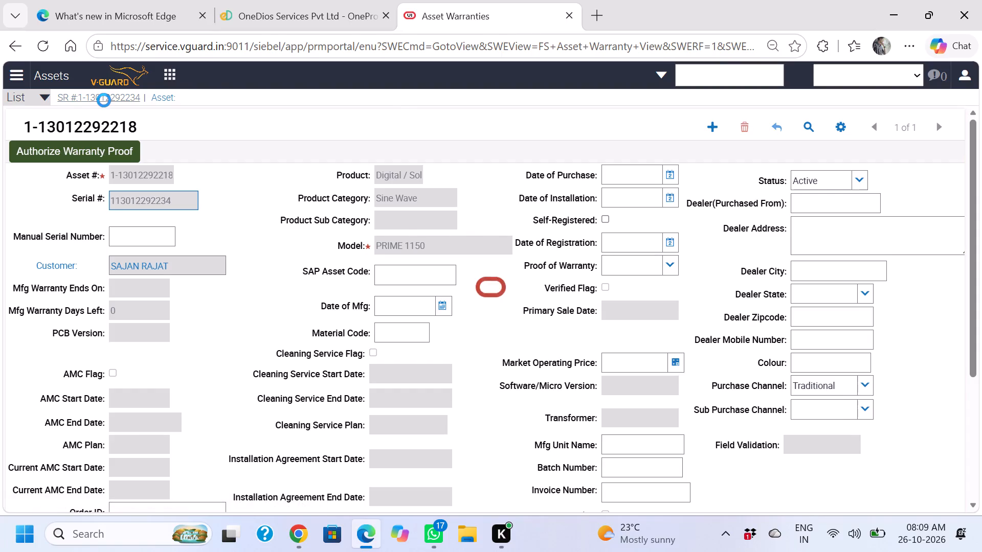
scroll(225, 316, "up", 2)
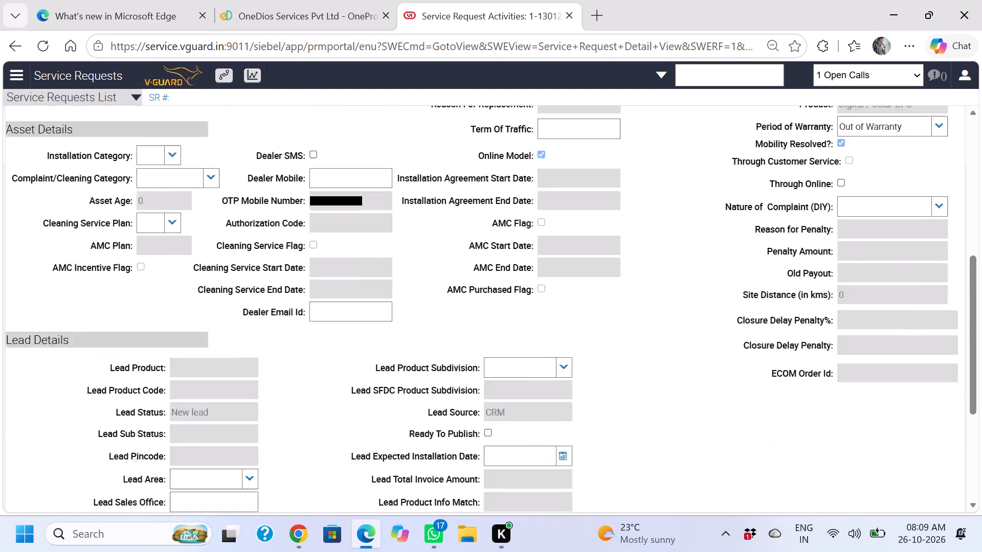
scroll(225, 316, "up", 1)
scroll(164, 492, "up", 2)
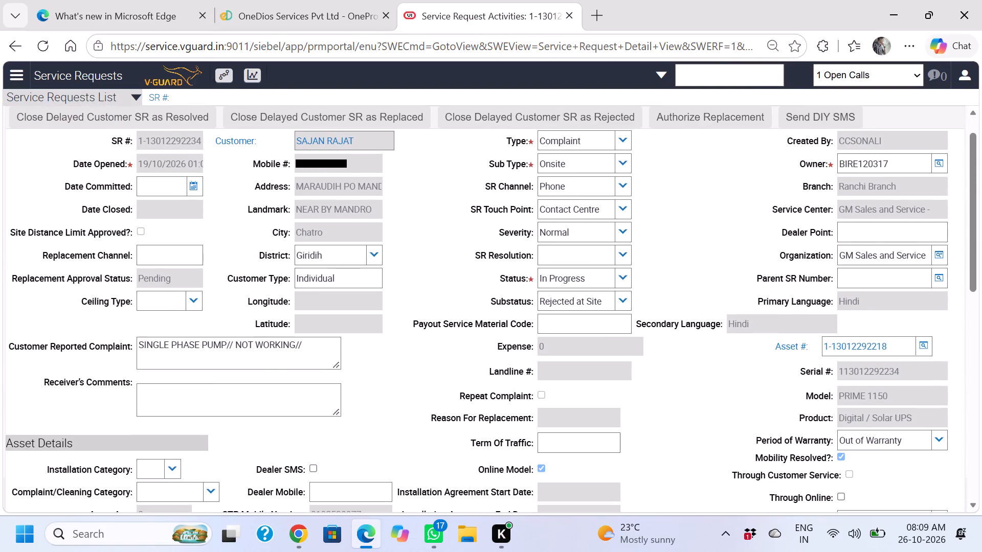
scroll(164, 492, "up", 2)
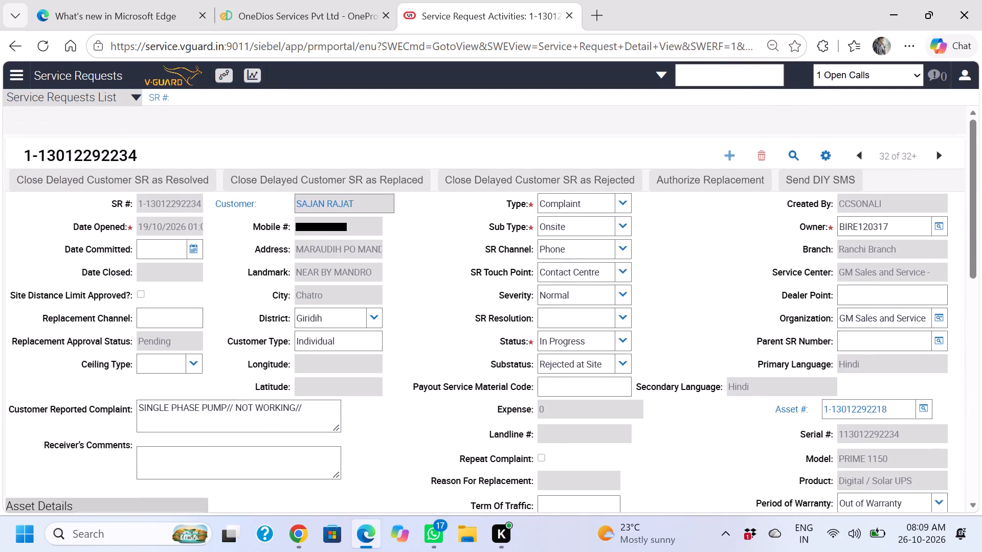
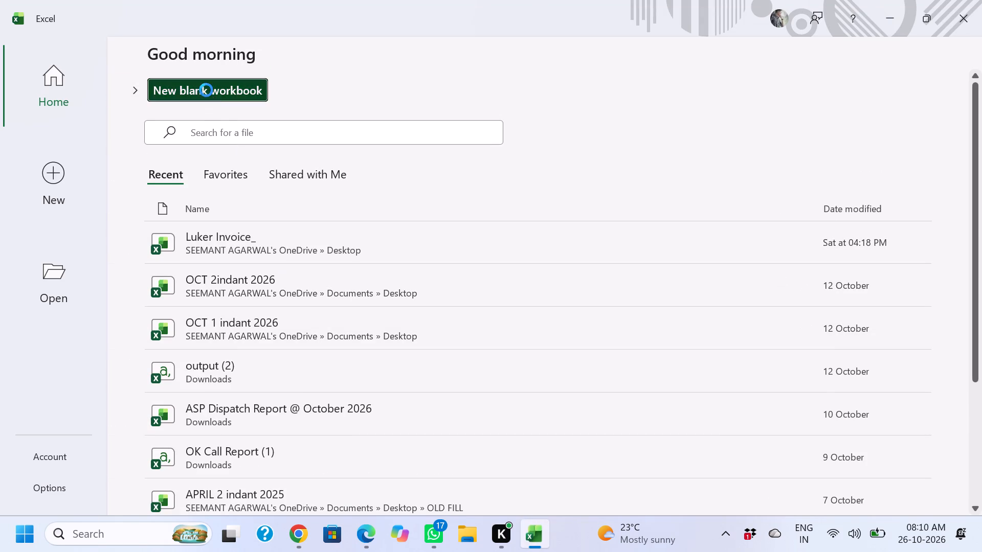
Paste the copied content into cell F8 of the new blank workbook, matching the destination formatting.
left_click(279, 309)
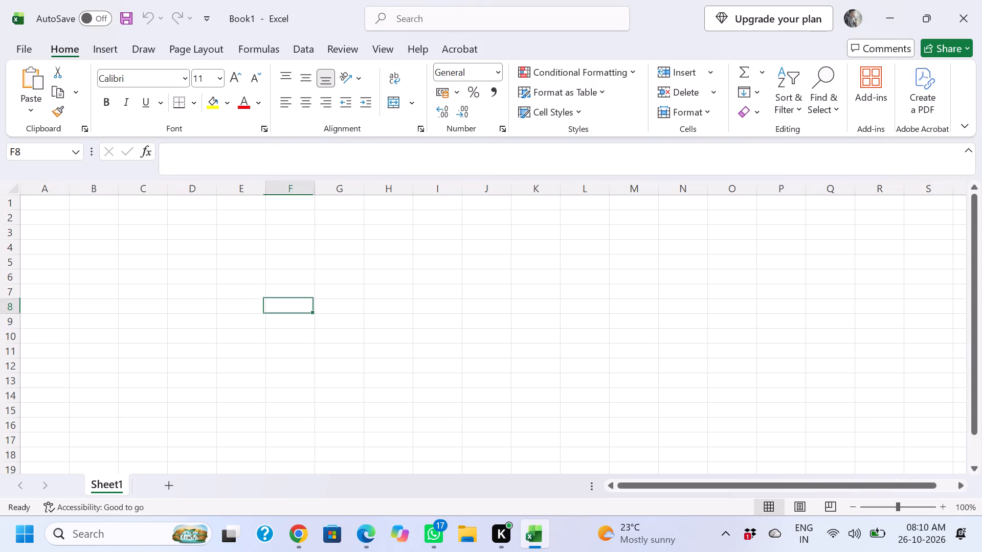
right_click(279, 309)
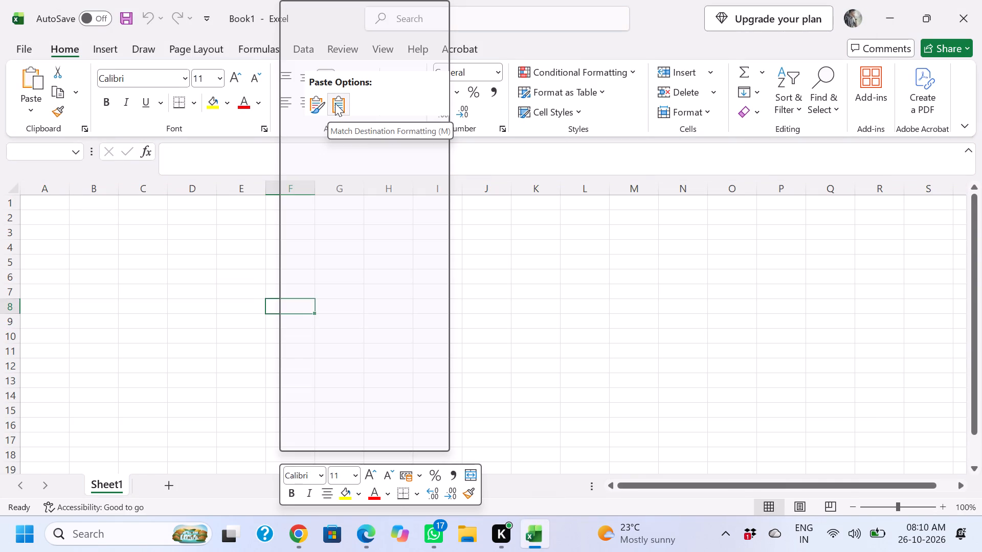
Paste the copied approval details table at cell F8, matching destination formatting, and apply all borders to it.
left_click(335, 103)
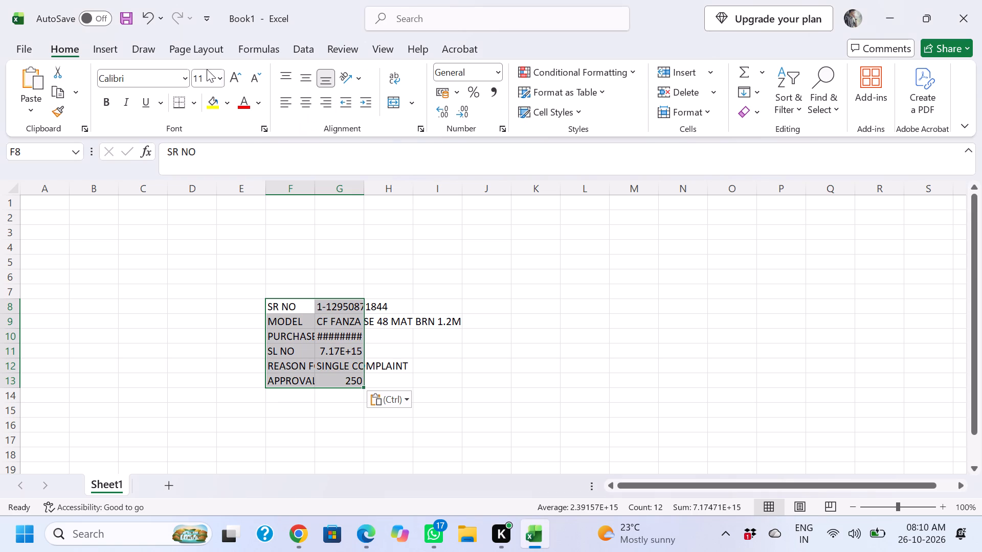
left_click(193, 99)
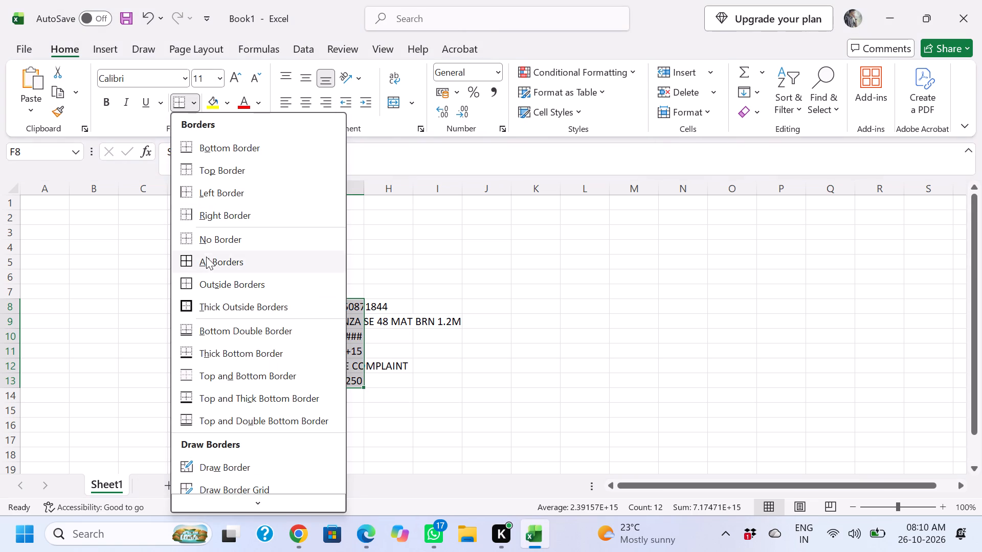
left_click(207, 263)
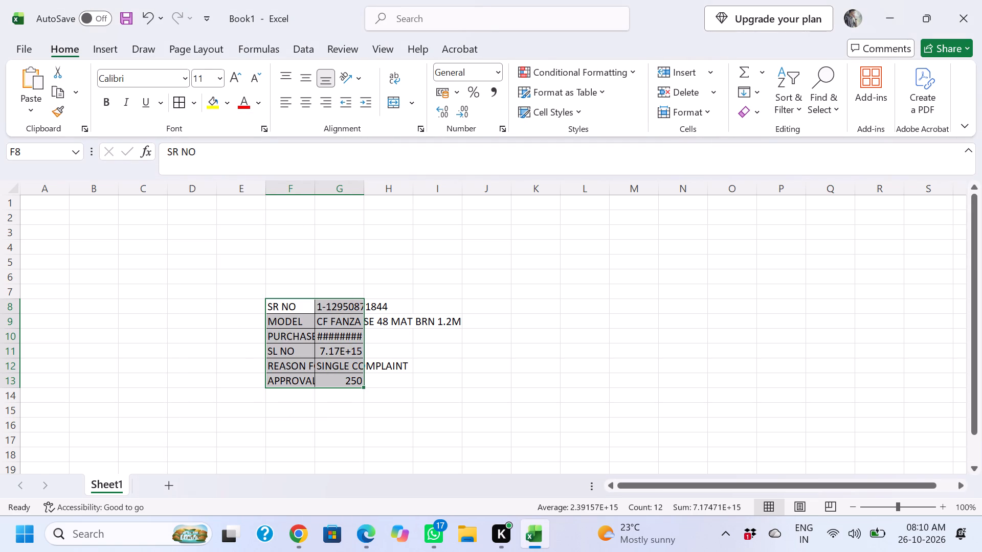
Autofit the widths of columns F and G to the pasted table's contents.
triple_click(315, 188)
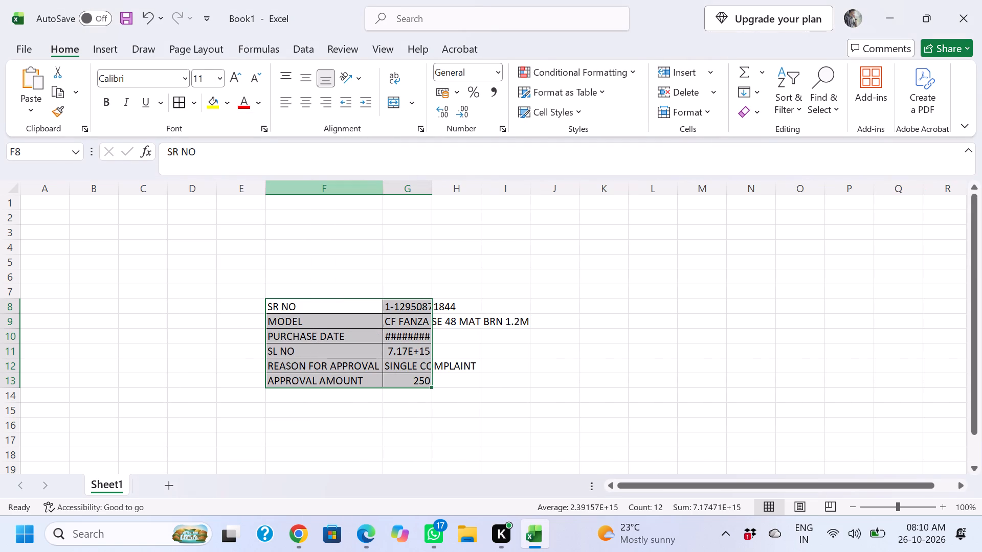
left_click(406, 185)
triple_click(431, 187)
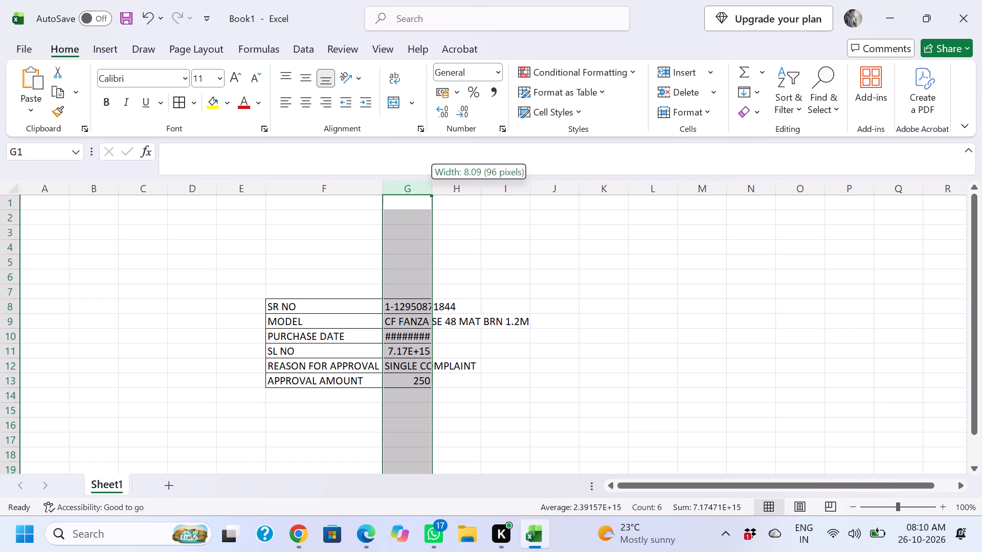
left_click(431, 187)
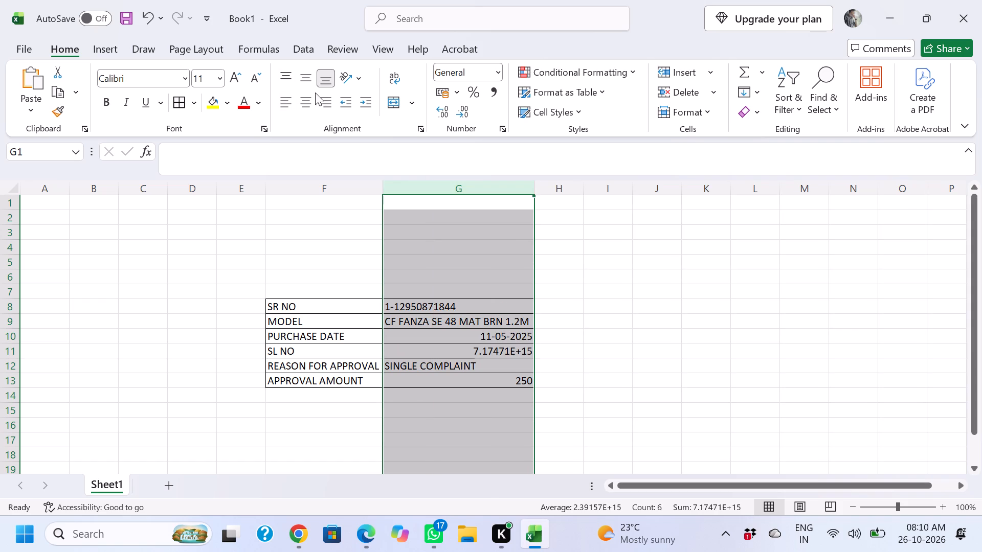
Center the contents of columns F and G horizontally.
left_click(309, 93)
double_click(309, 93)
double_click(332, 193)
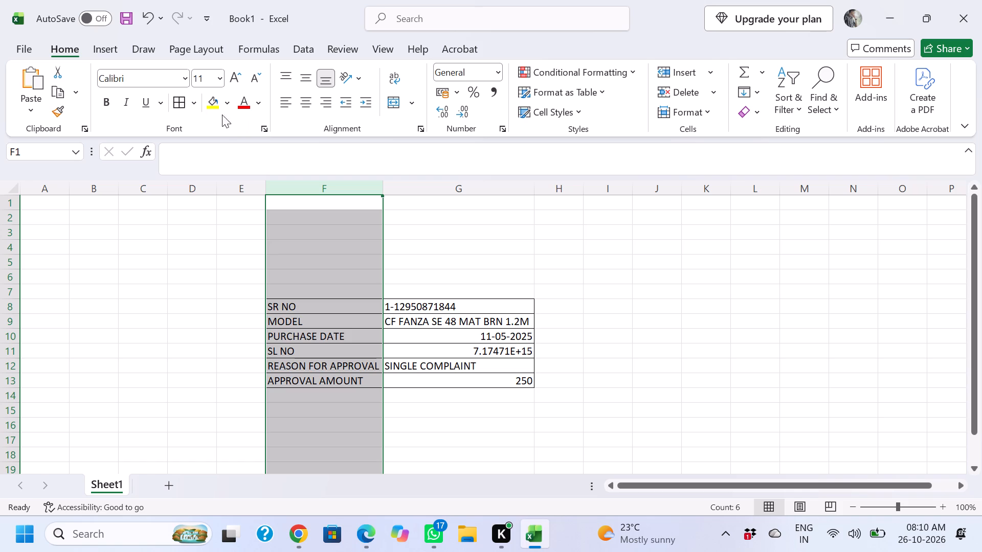
left_click(309, 108)
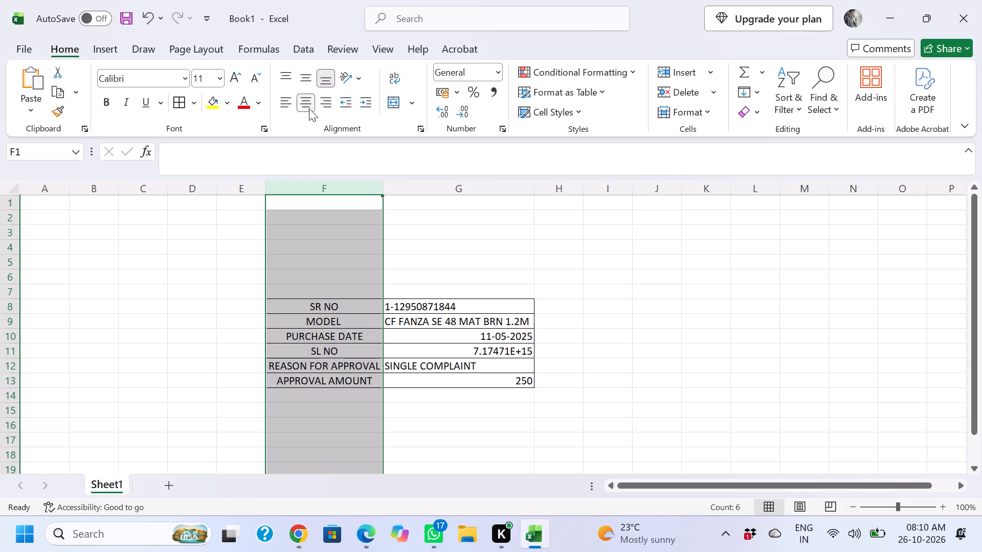
left_click(444, 324)
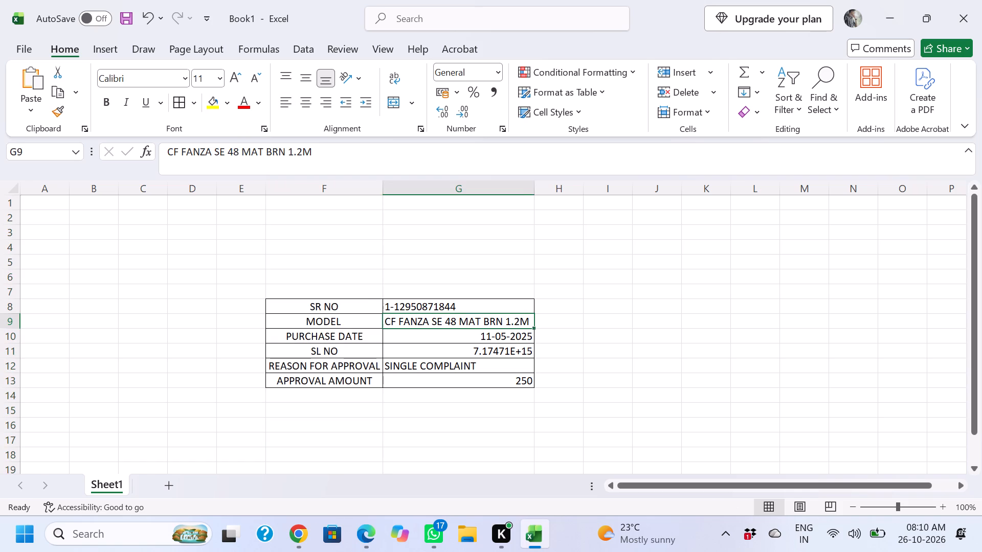
triple_click(466, 338)
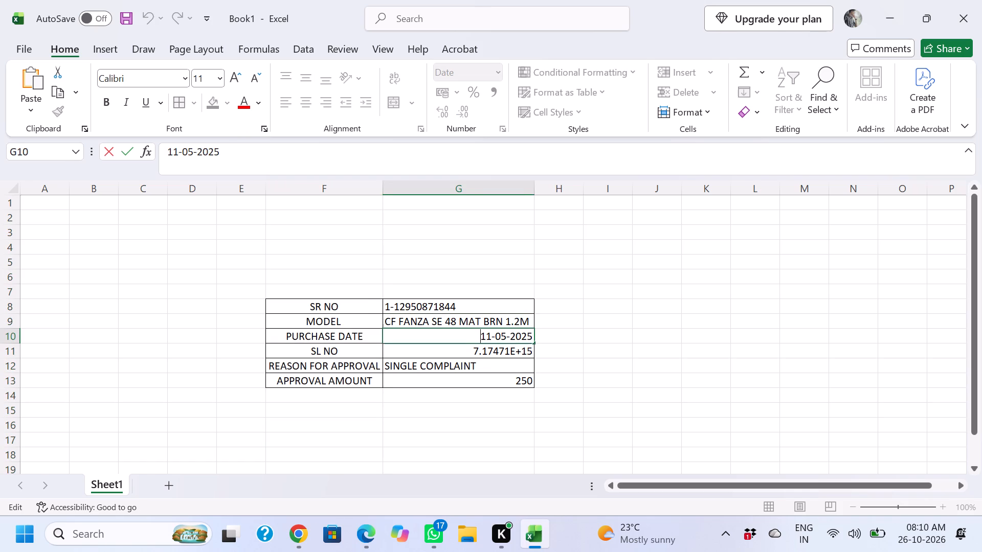
left_click(453, 193)
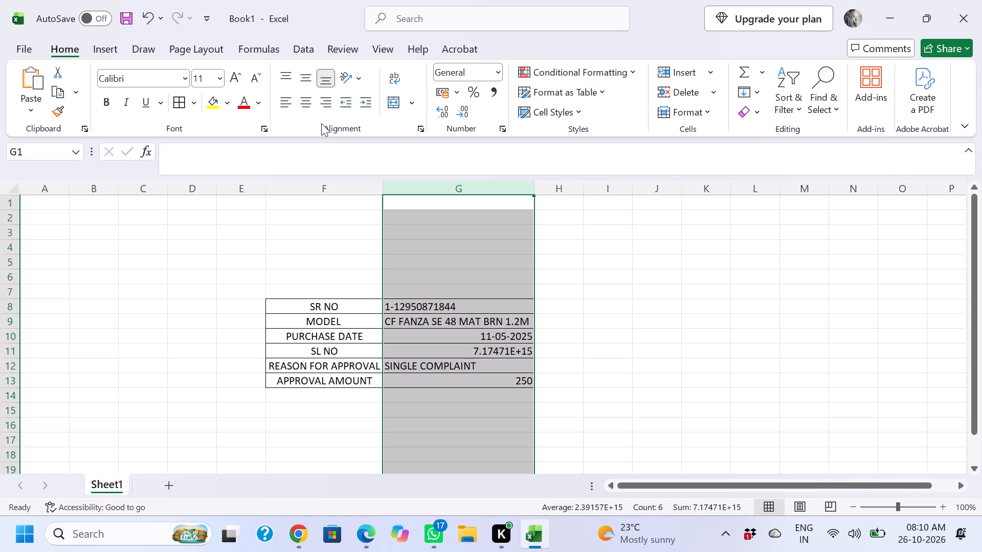
left_click(302, 99)
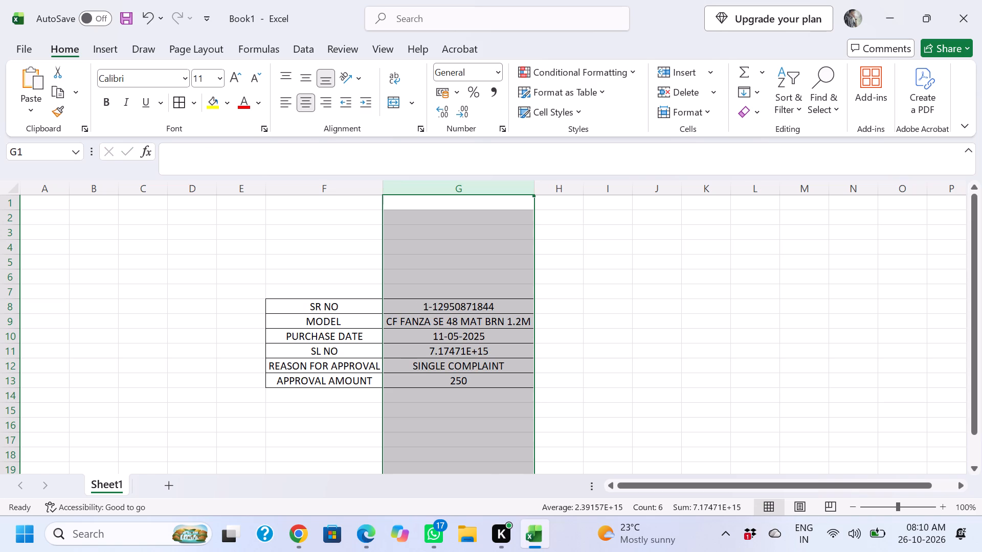
Append the letter A to the end of the SL NO value.
triple_click(508, 348)
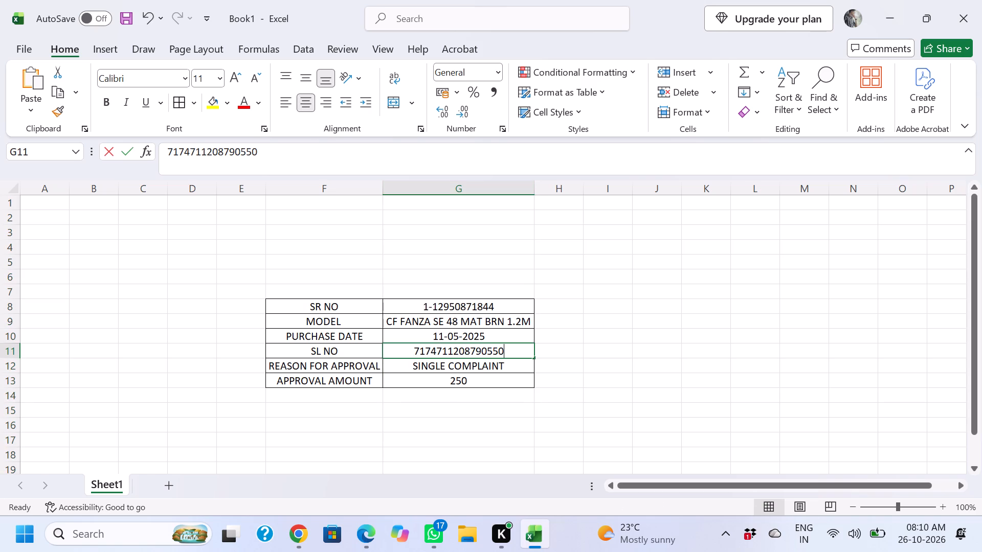
left_click(508, 348)
key("a")
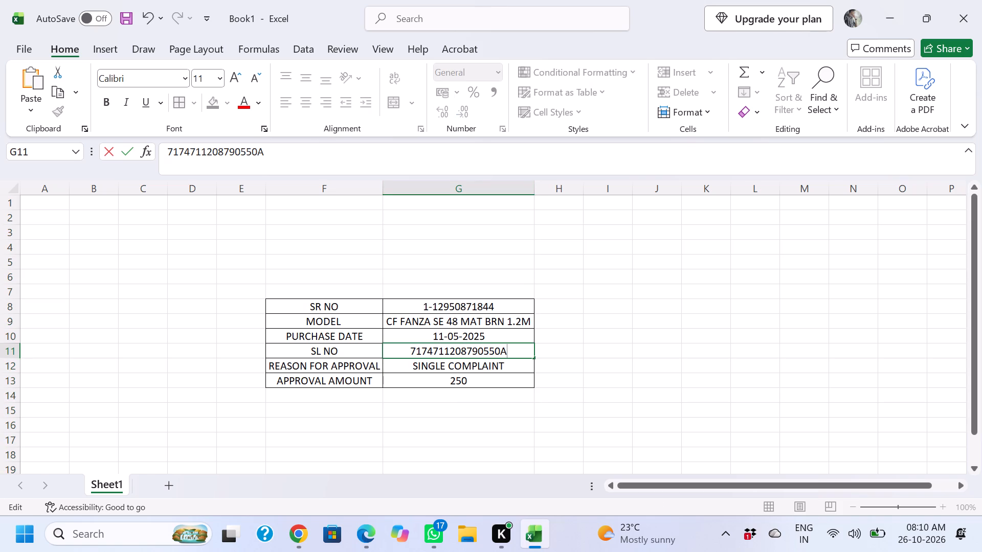
Clear the old values beside SR NO, MODEL and PURCHASE DATE in the approval table.
left_click(486, 305)
key("BackSpace")
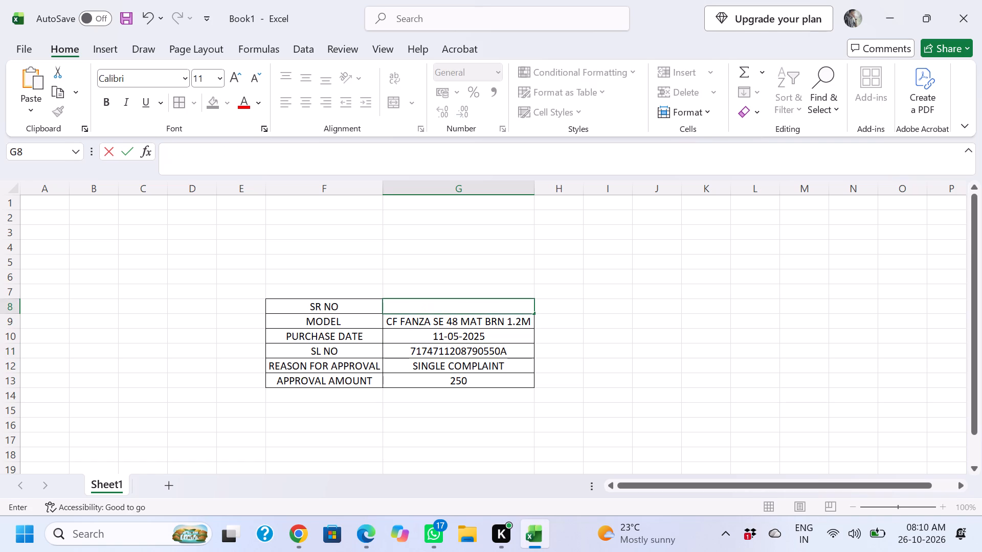
left_click(488, 319)
key("BackSpace")
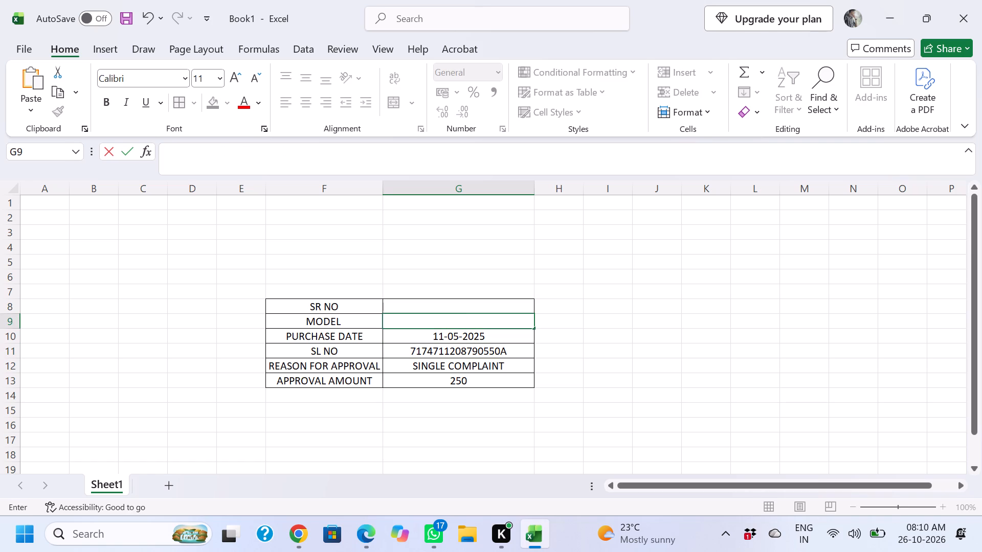
left_click(486, 331)
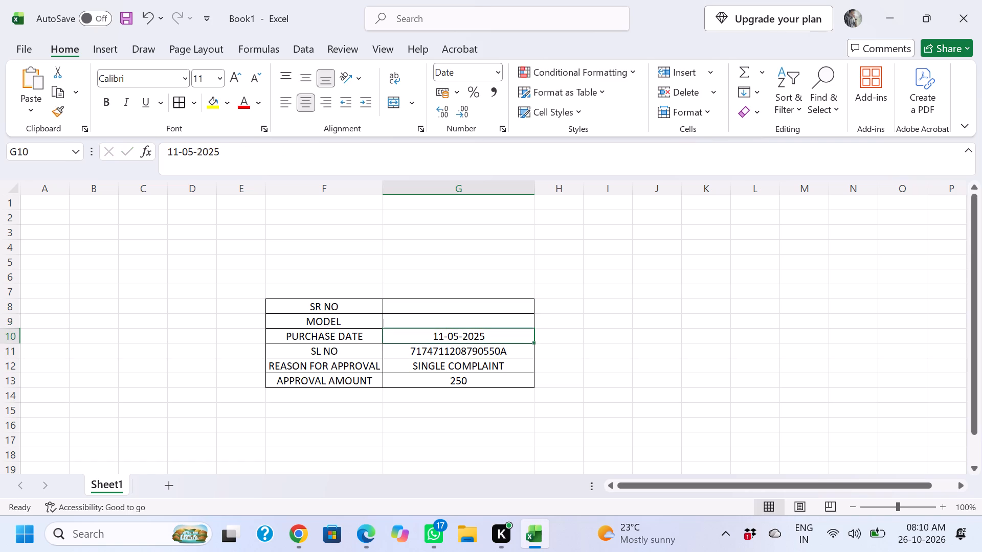
key("BackSpace")
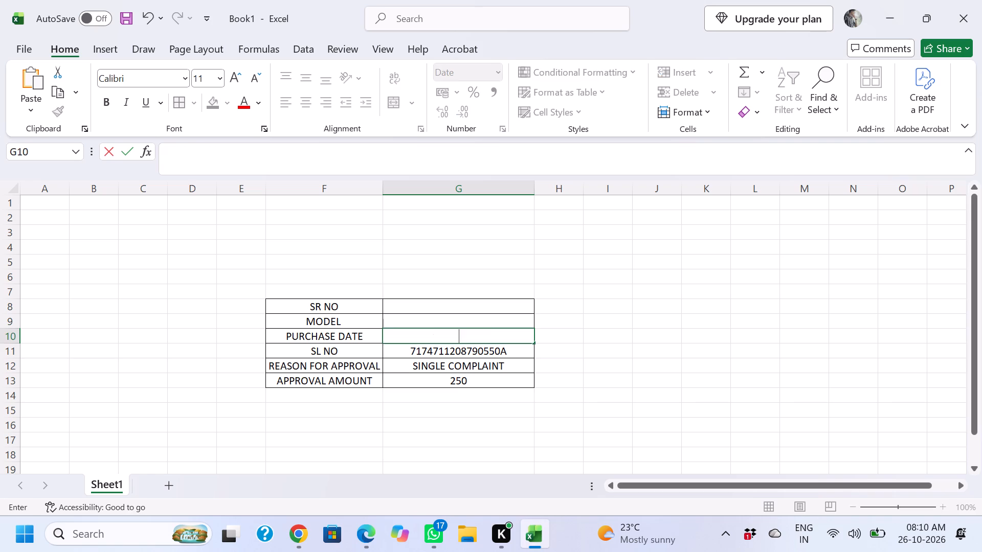
Delete the old serial number digits in front of the letter A in the SL NO cell.
triple_click(498, 352)
left_click(498, 352)
left_click(498, 352)
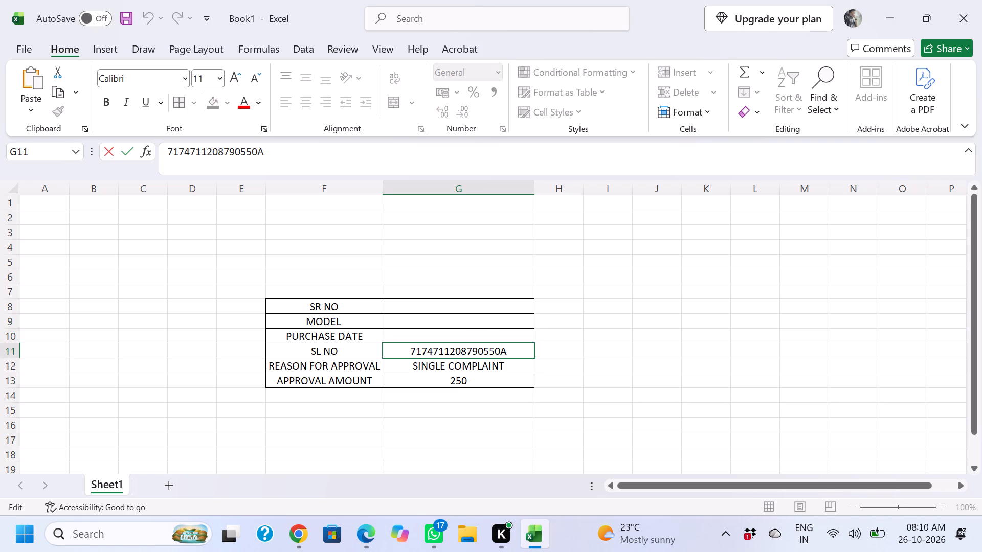
key("BackSpace")
key("BackSpace")
key("BackSpace")
key("BackSpace")
key("BackSpace")
key("BackSpace")
key("BackSpace")
key("BackSpace")
key("BackSpace")
key("BackSpace")
key("BackSpace")
key("BackSpace")
key("BackSpace")
key("BackSpace")
key("BackSpace")
key("BackSpace")
key("BackSpace")
key("BackSpace")
key("BackSpace")
key("BackSpace")
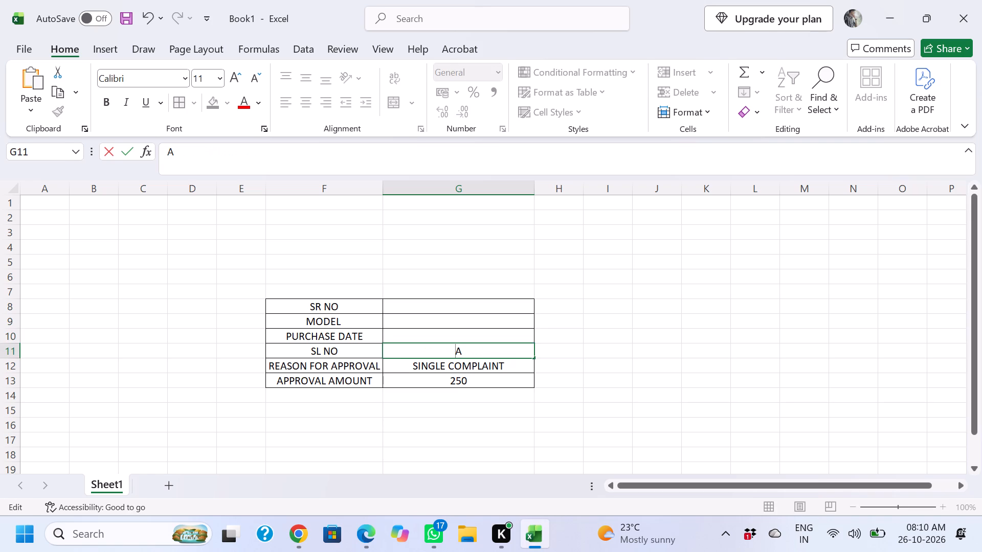
left_click(392, 431)
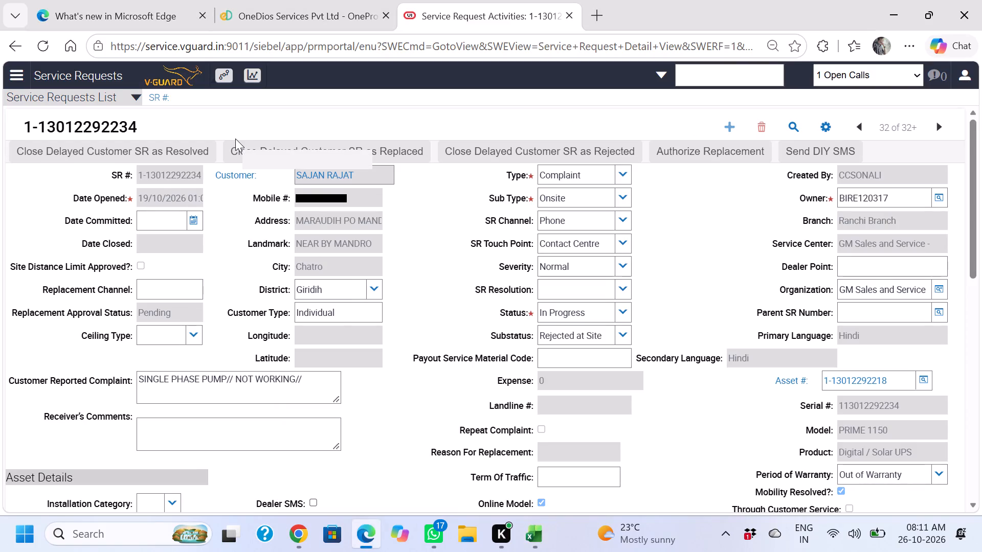
left_click_drag(139, 172, 195, 177)
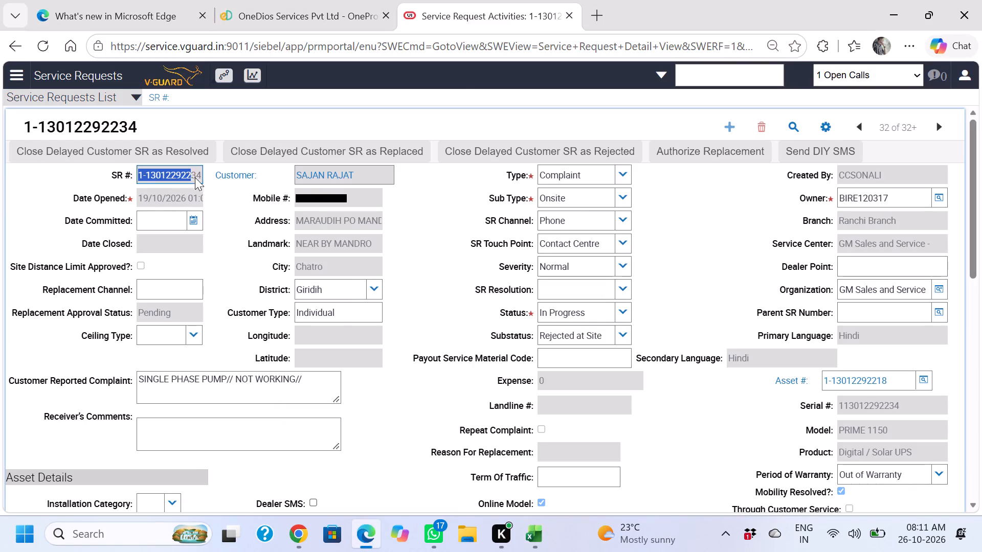
left_click_drag(195, 177, 207, 186)
left_click(237, 147)
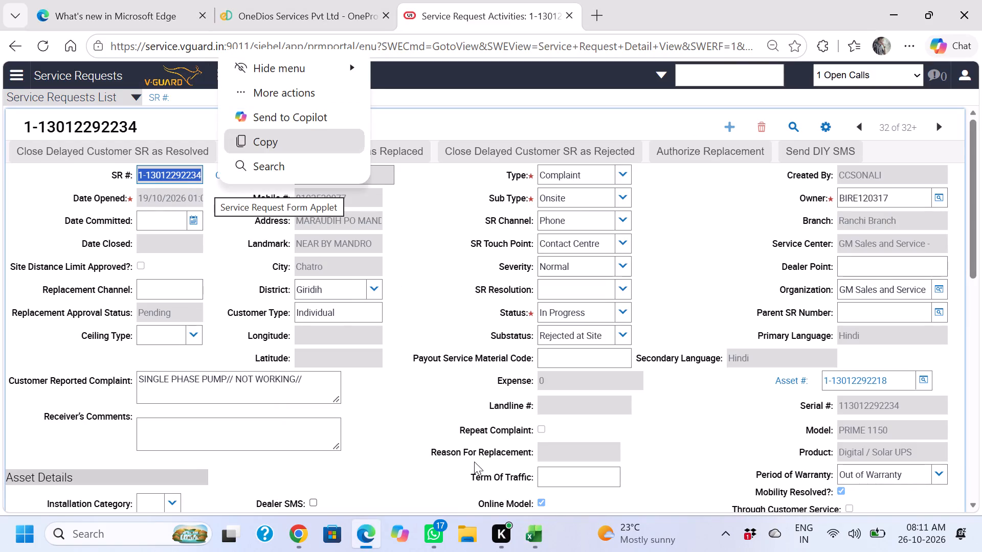
left_click(500, 478)
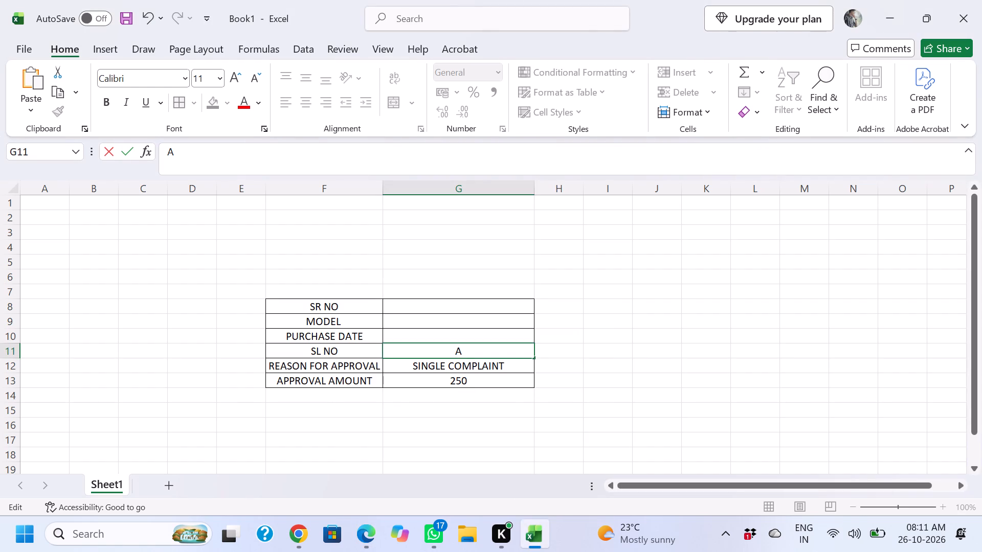
left_click(442, 309)
right_click(442, 309)
left_click(468, 101)
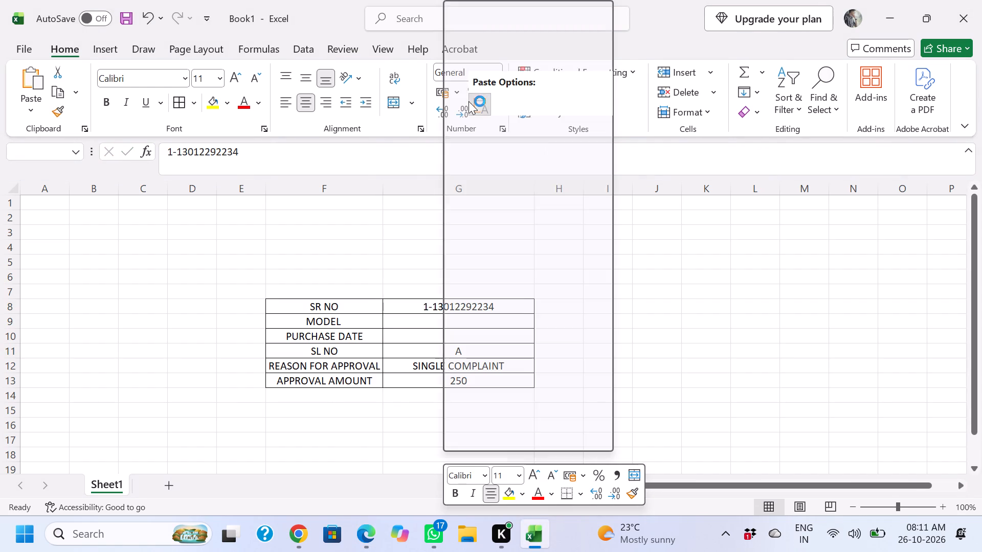
Copy the model PRIME 1150 from the service request in Edge into the MODEL cell of the Excel table.
left_click(368, 470)
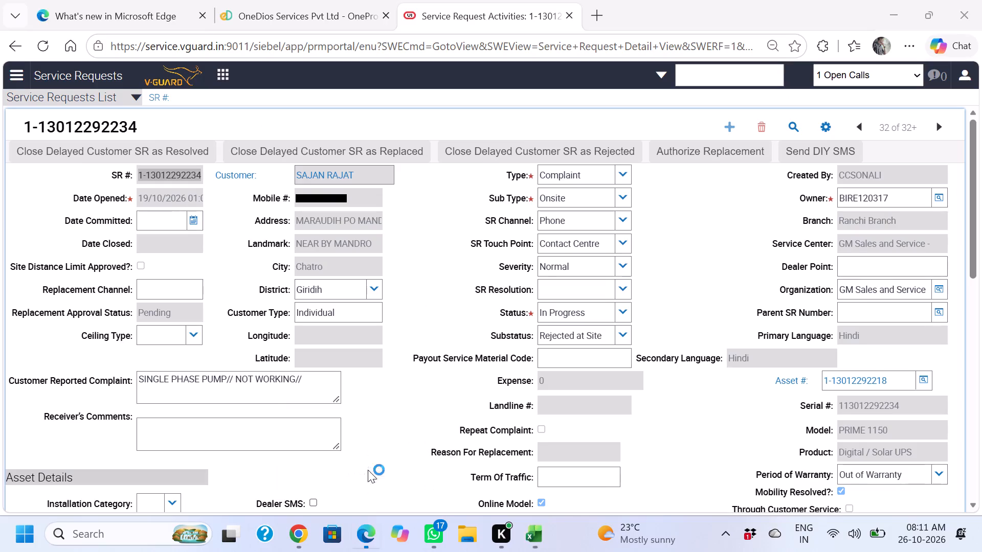
left_click_drag(911, 429, 832, 442)
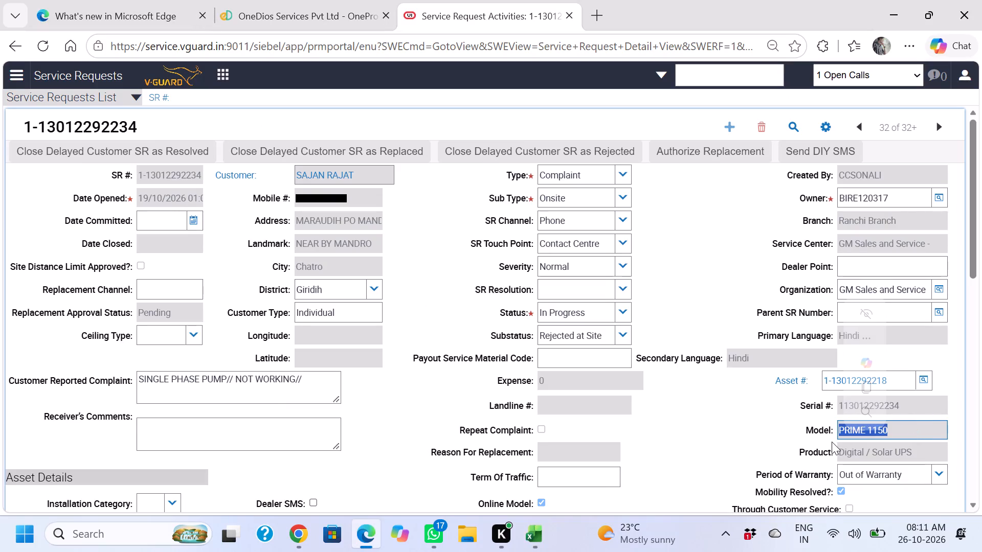
left_click(855, 397)
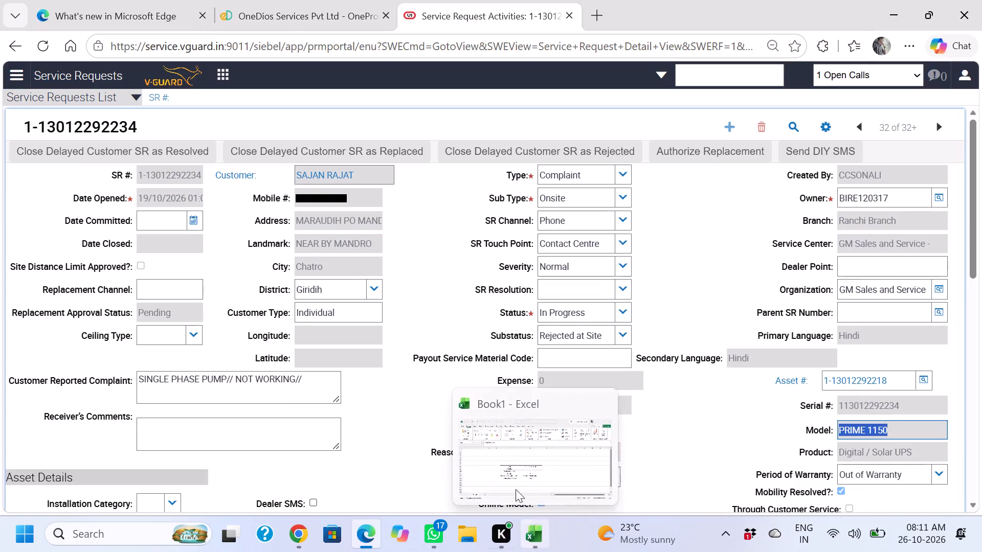
left_click(513, 443)
left_click(452, 323)
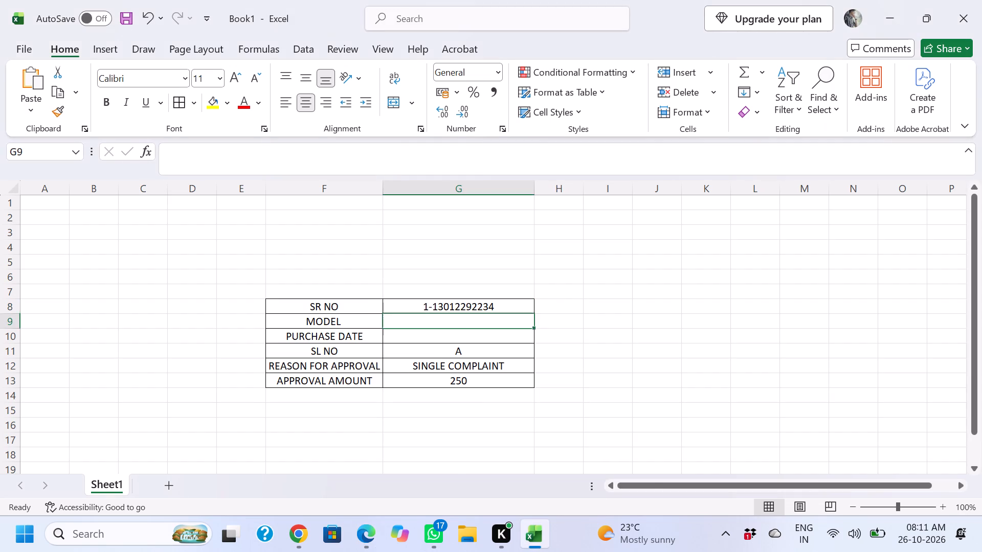
right_click(452, 323)
left_click(482, 100)
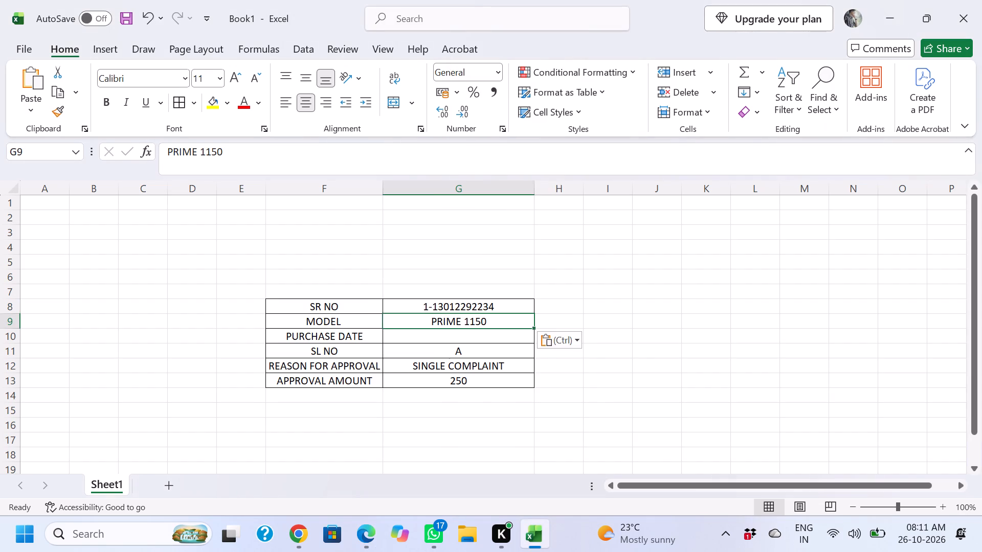
Enter NA as the PURCHASE DATE in the approval table.
left_click(436, 328)
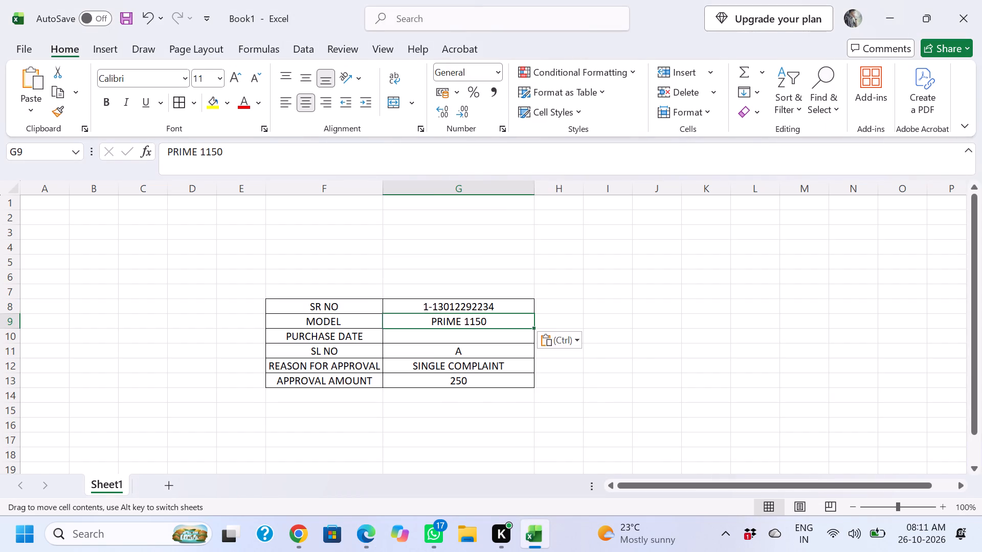
left_click(436, 331)
type("NA")
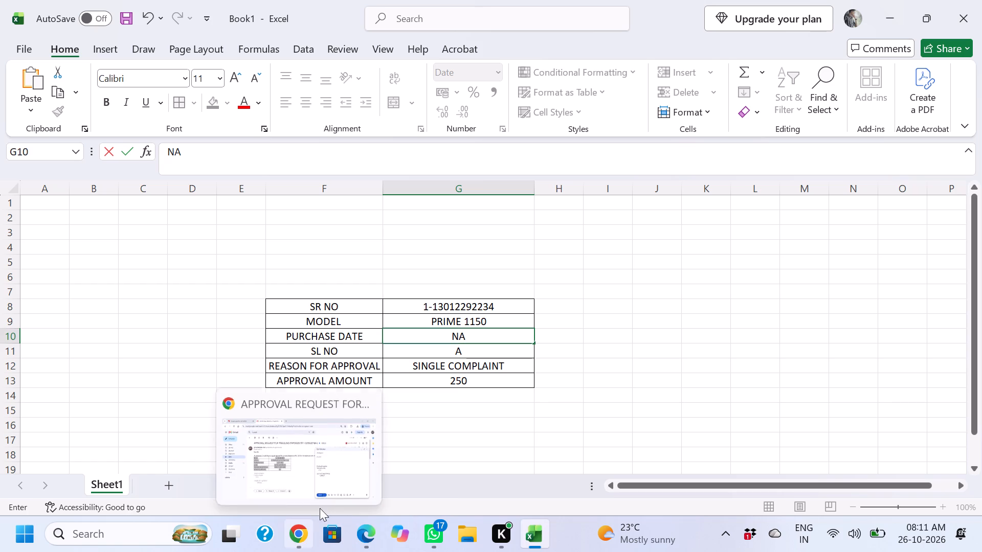
left_click(360, 470)
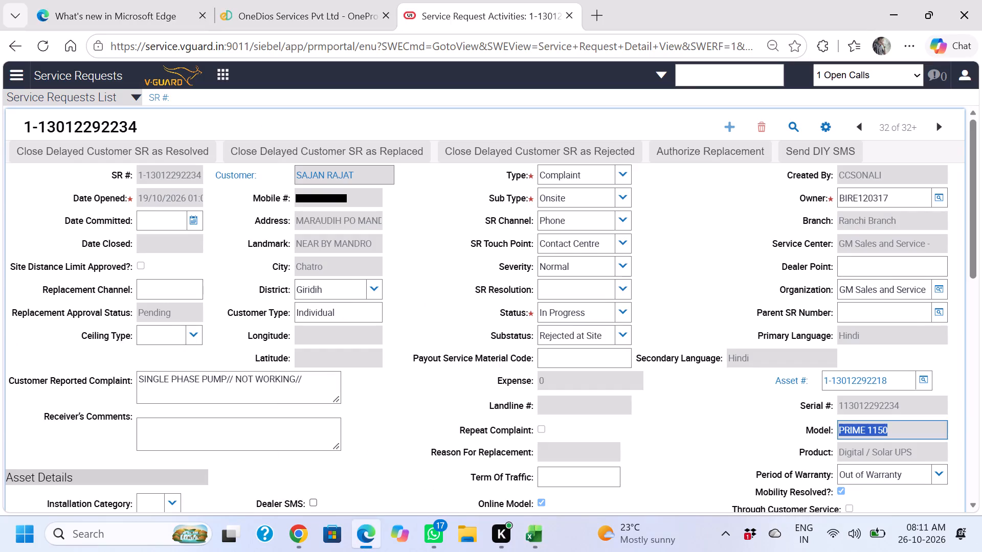
left_click_drag(920, 399, 830, 400)
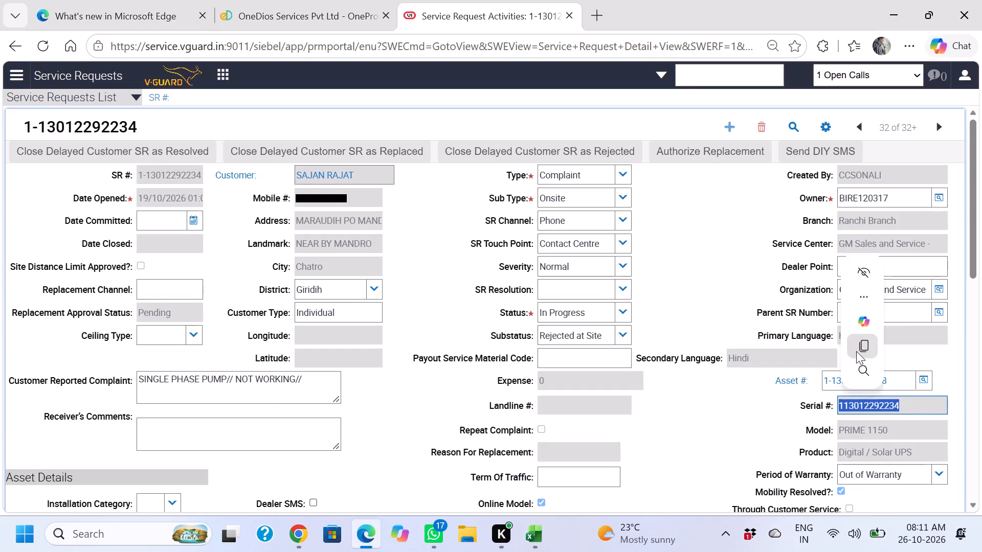
left_click(856, 351)
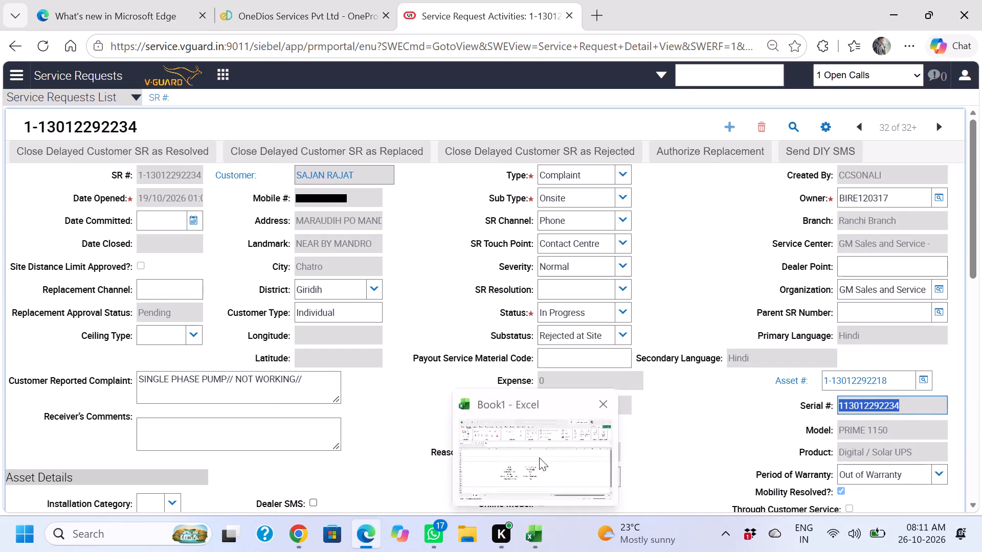
left_click(539, 457)
left_click(415, 341)
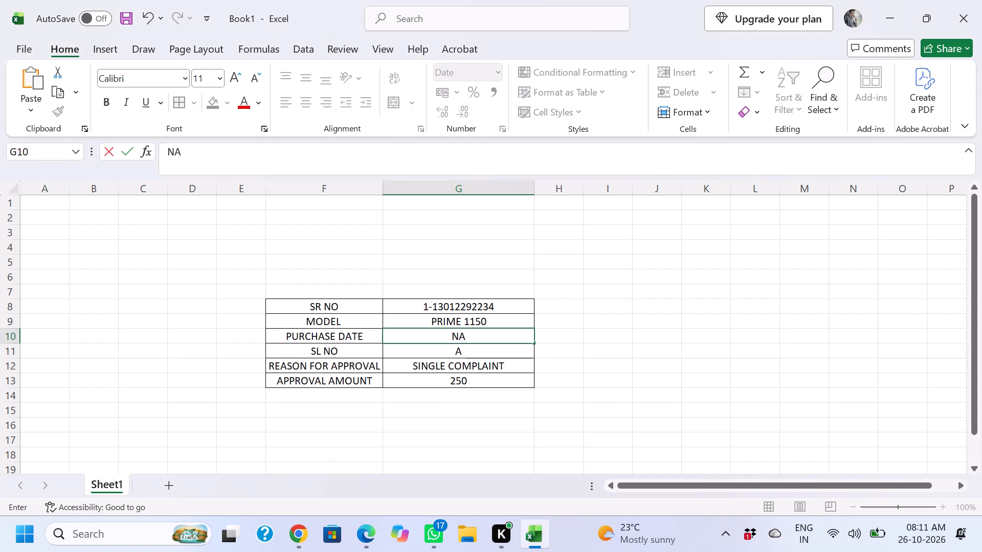
left_click(415, 349)
triple_click(415, 349)
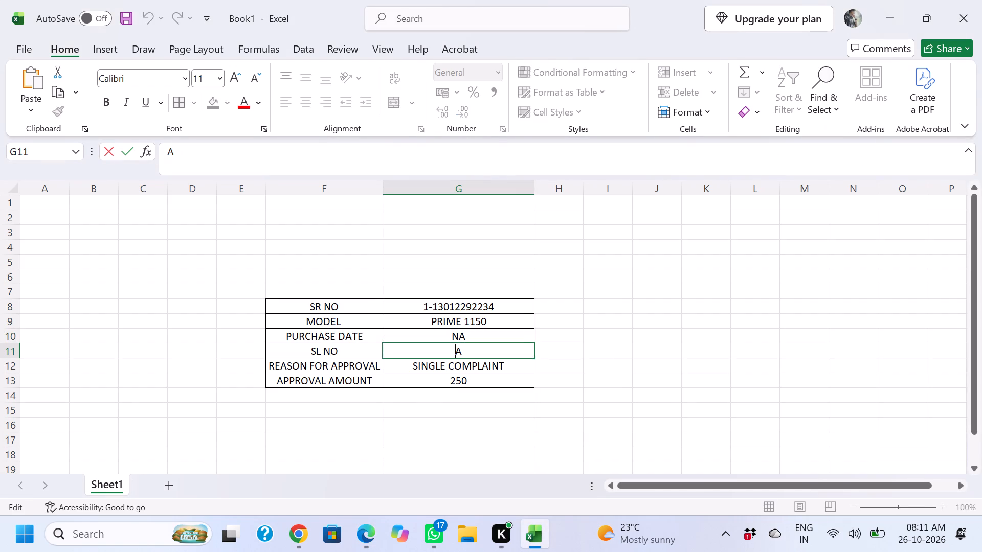
right_click(415, 349)
left_click(448, 431)
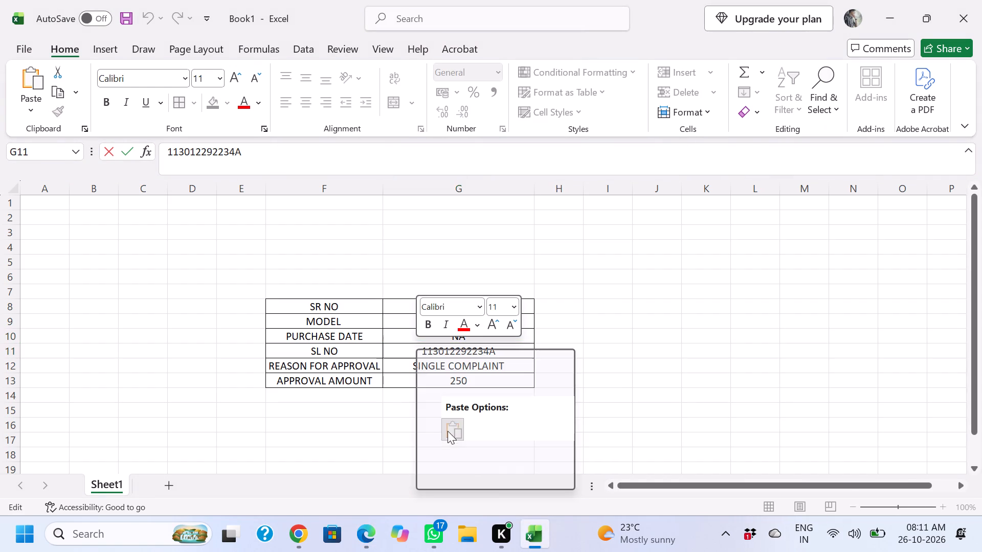
Replace the REASON FOR APPROVAL entry in the approval table with new text beginning with OUT.
left_click(467, 369)
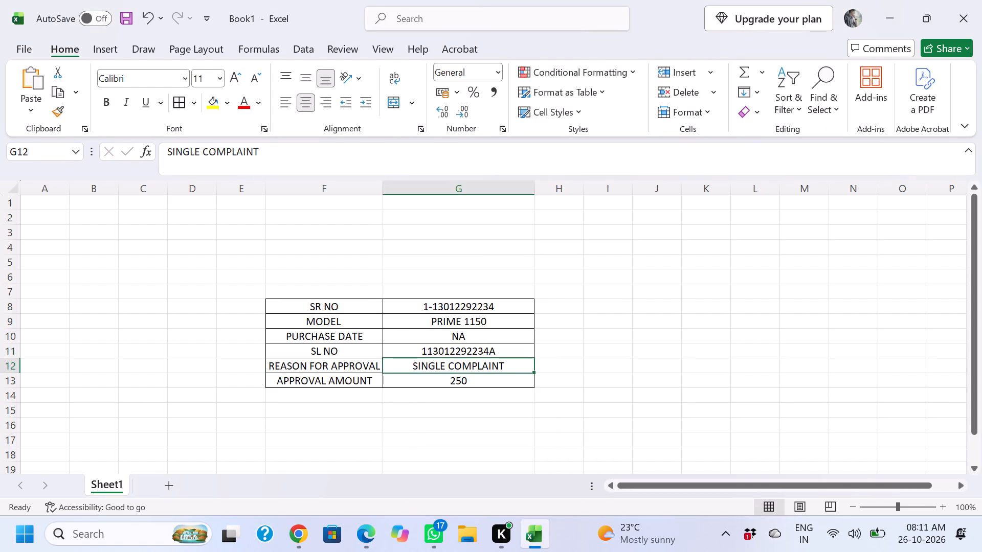
key("BackSpace")
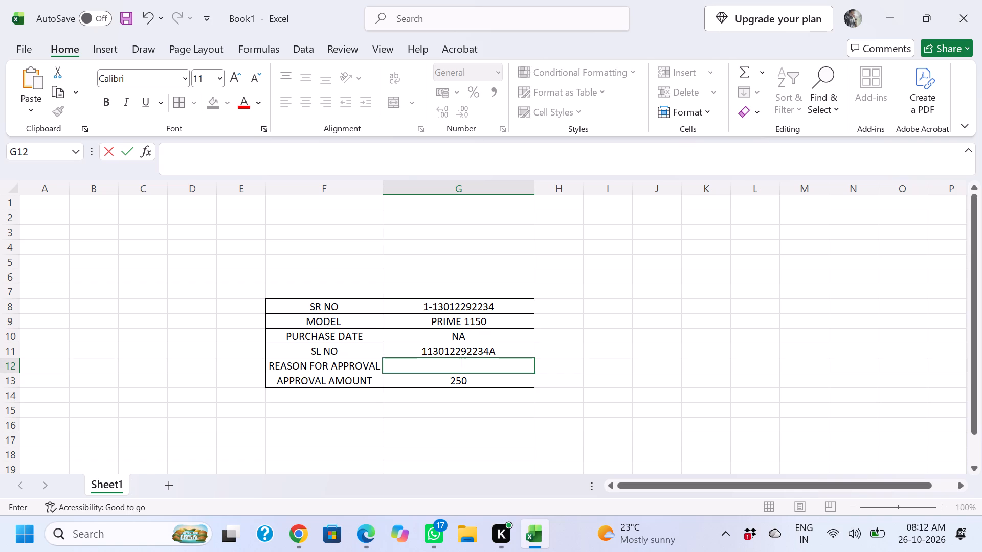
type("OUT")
Complete the REASON FOR APPROVAL entry in the approval table so it reads OUT OF STATION.
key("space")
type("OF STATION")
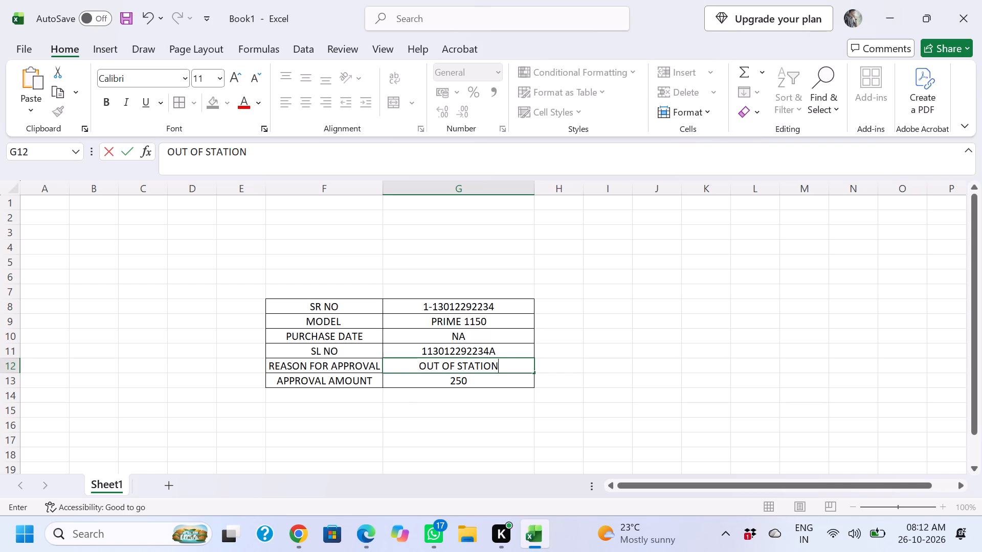
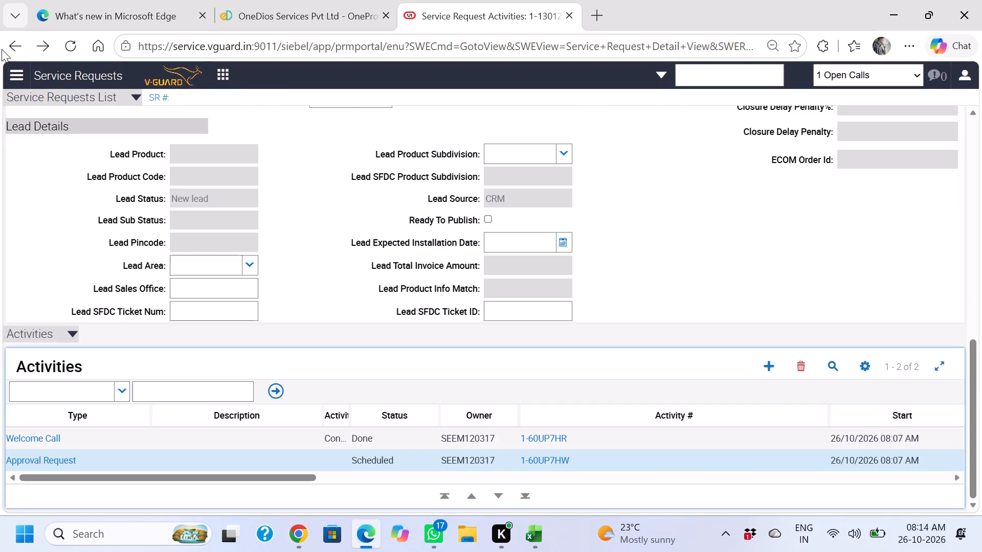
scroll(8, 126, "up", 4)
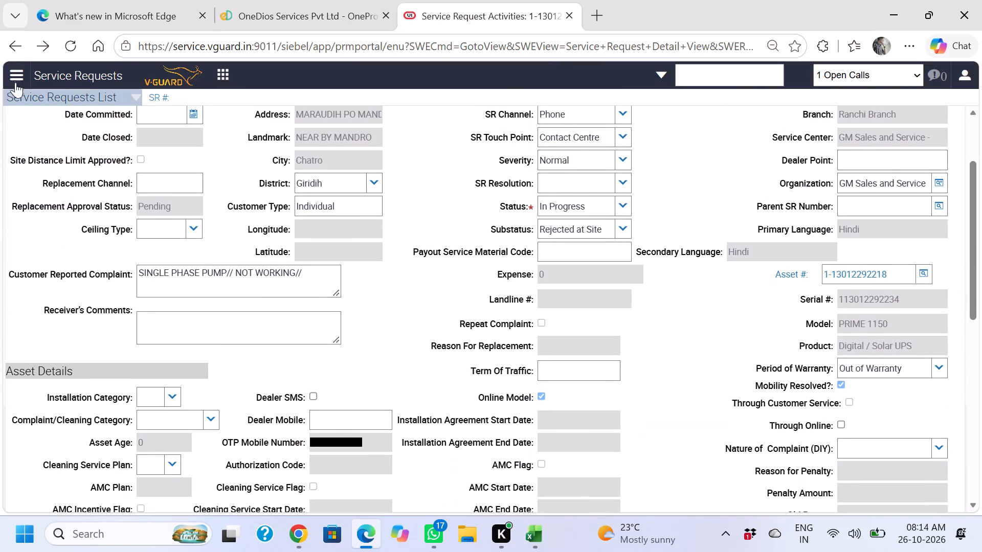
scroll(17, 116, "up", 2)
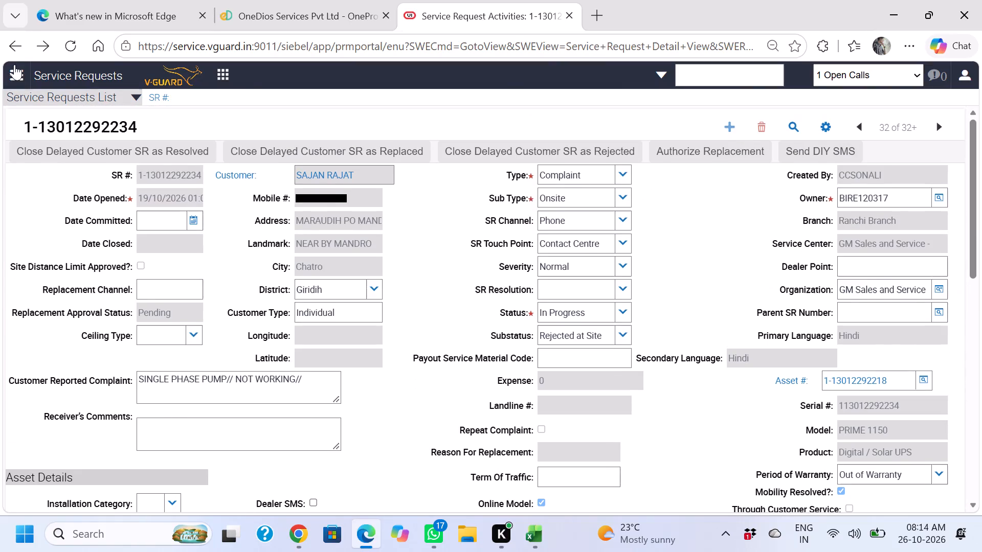
Go back in Edge from the service request to the My Team's Service Requests list.
left_click(13, 51)
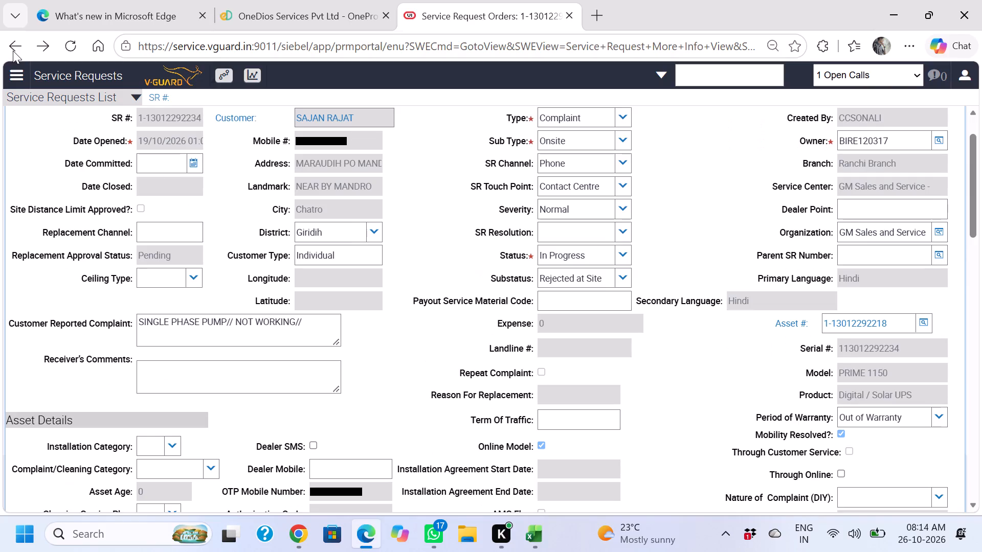
left_click(13, 51)
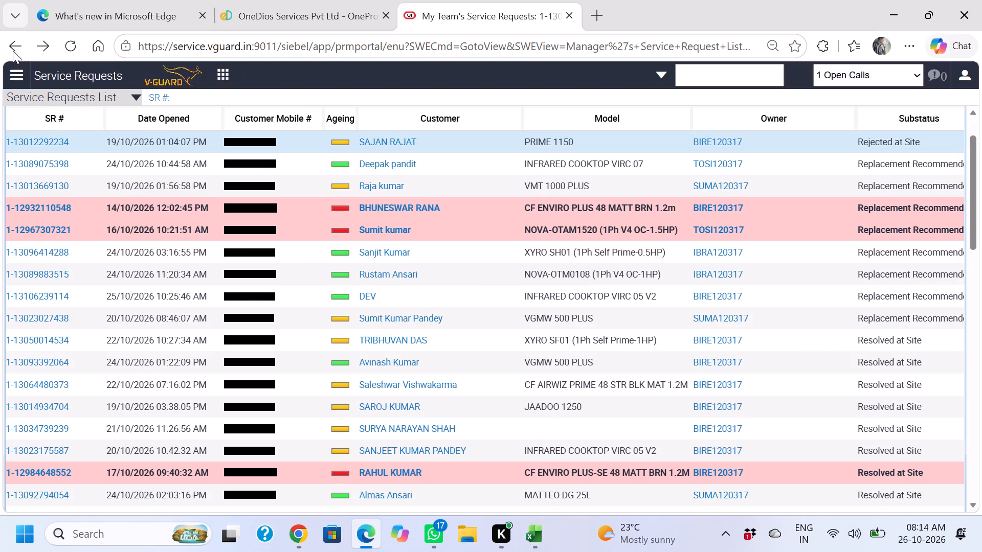
left_click(13, 51)
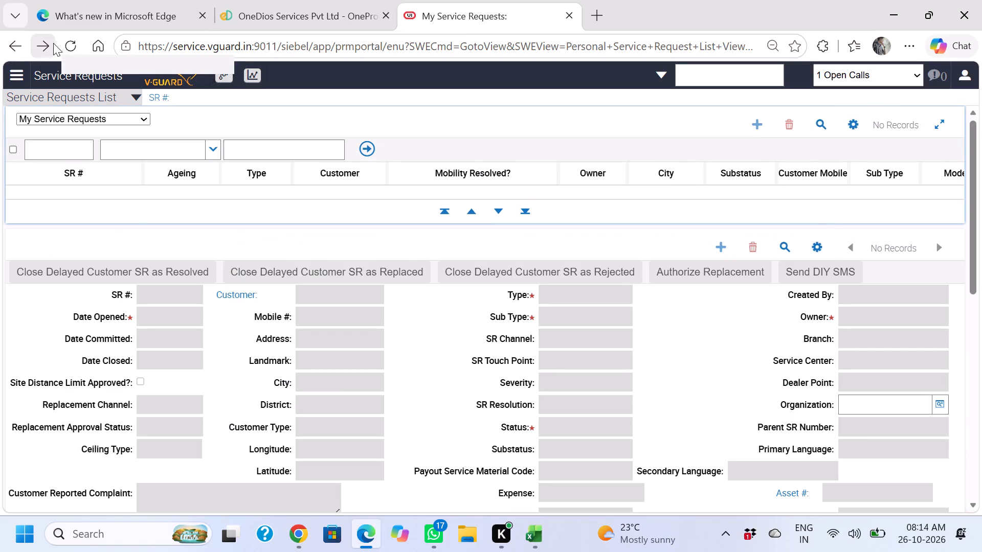
left_click(53, 43)
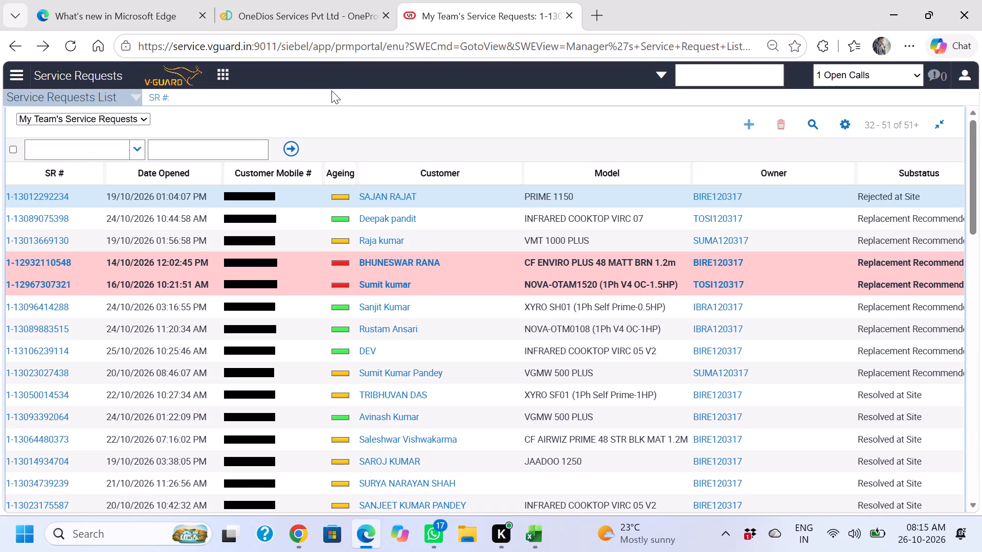
Look through the pages of the team's service request list, checking the substatus of the requests.
scroll(427, 239, "down", 1)
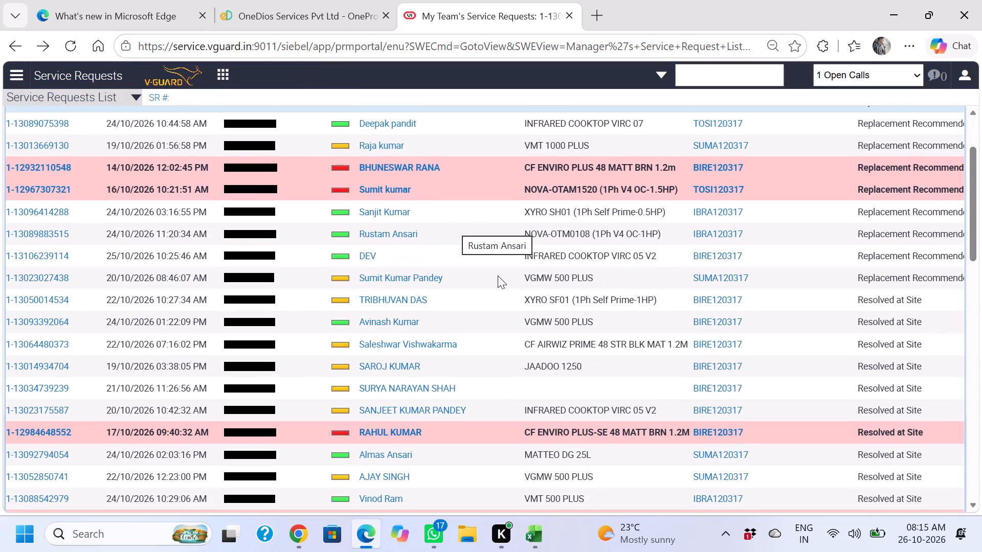
scroll(498, 275, "down", 2)
scroll(498, 275, "left", 1)
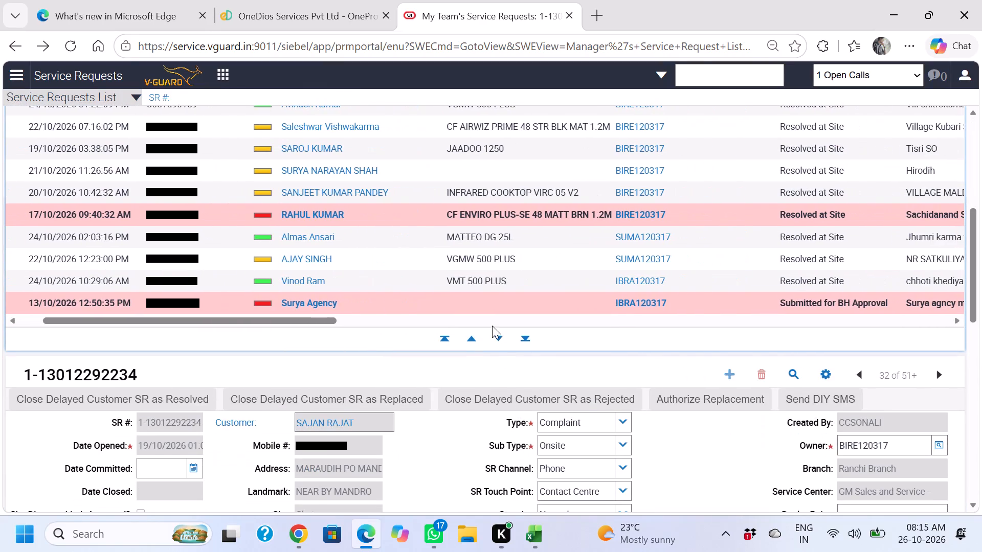
left_click(502, 339)
left_click_drag(502, 339, 510, 278)
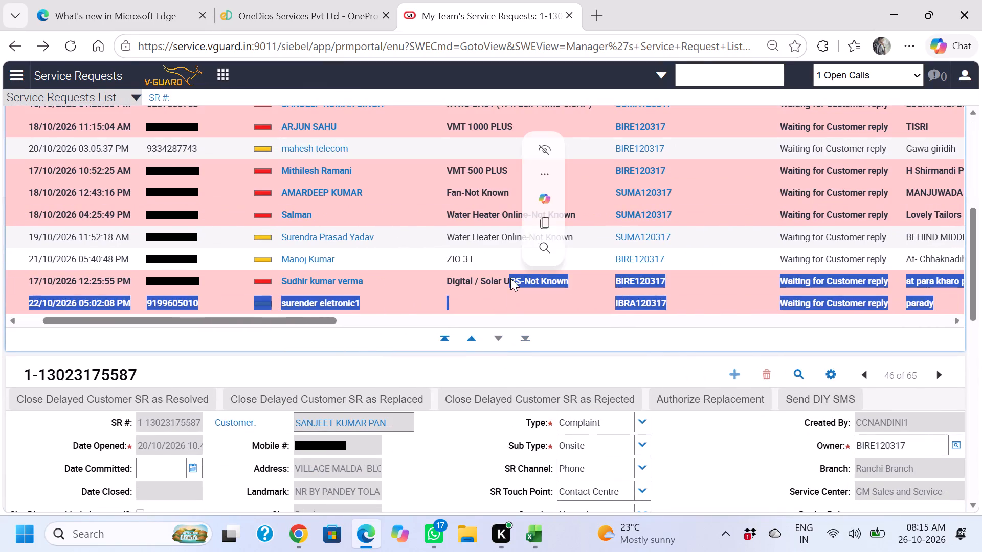
scroll(510, 278, "up", 3)
scroll(510, 278, "down", 2)
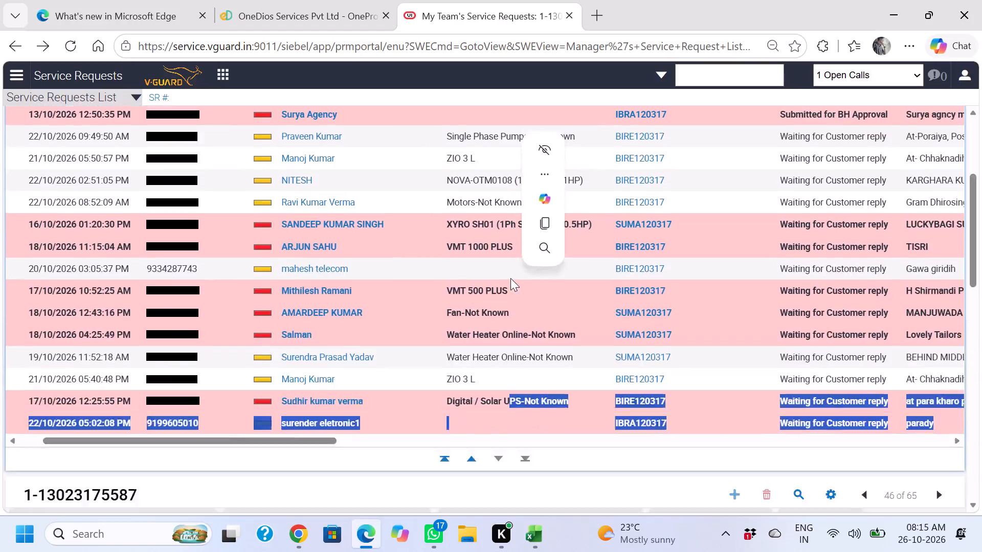
scroll(510, 278, "down", 1)
left_click(473, 398)
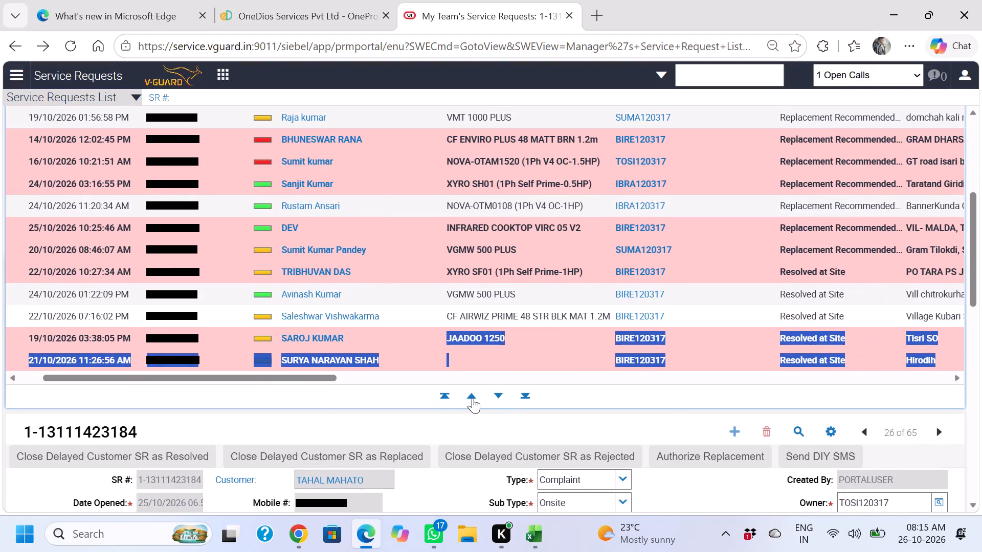
left_click(473, 398)
left_click(473, 398)
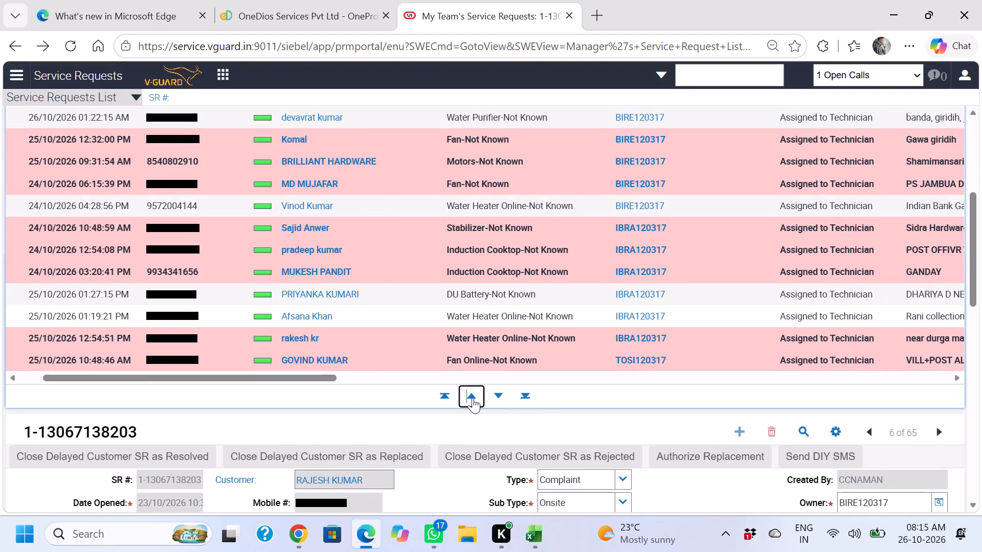
left_click(473, 398)
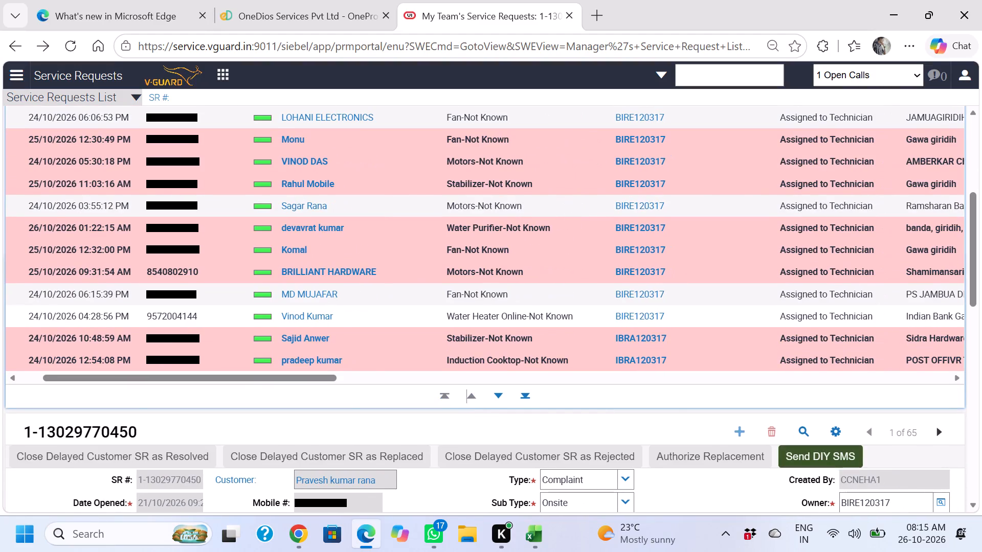
left_click(497, 354)
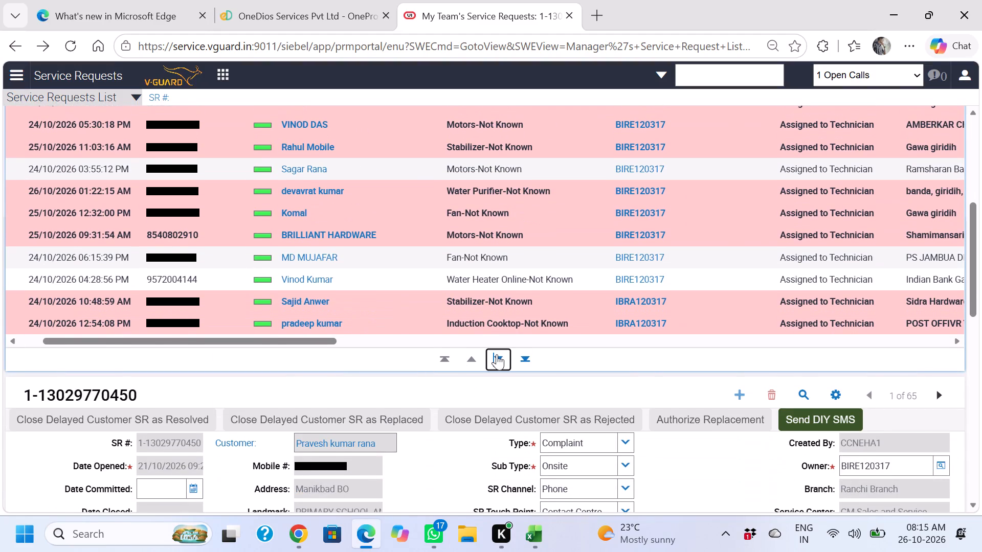
scroll(497, 354, "up", 2)
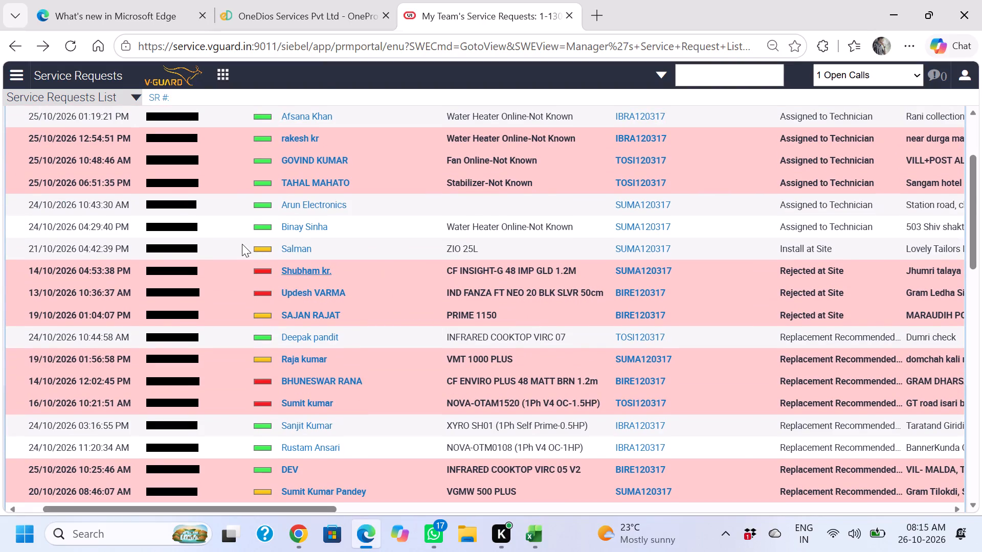
scroll(242, 244, "right", 2)
left_click(31, 273)
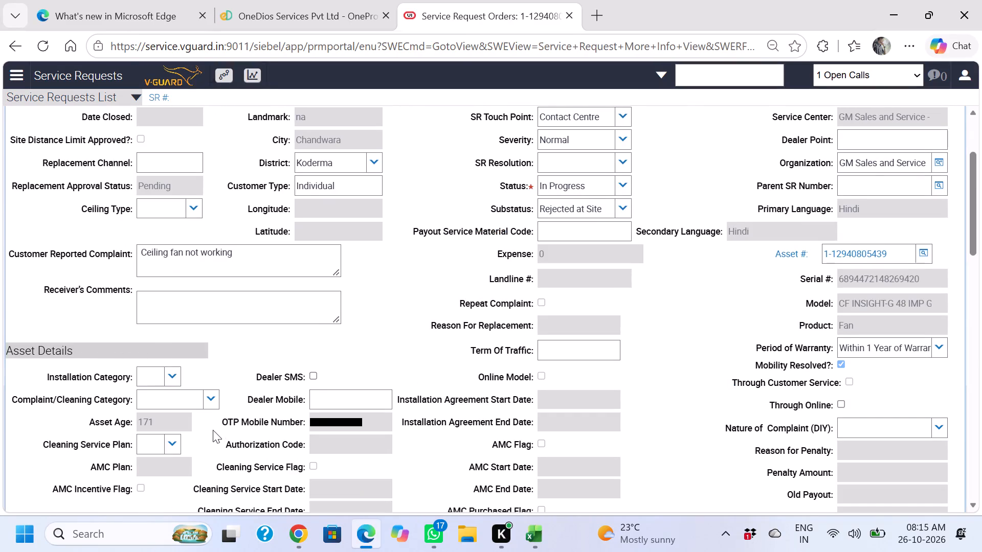
scroll(411, 478, "up", 2)
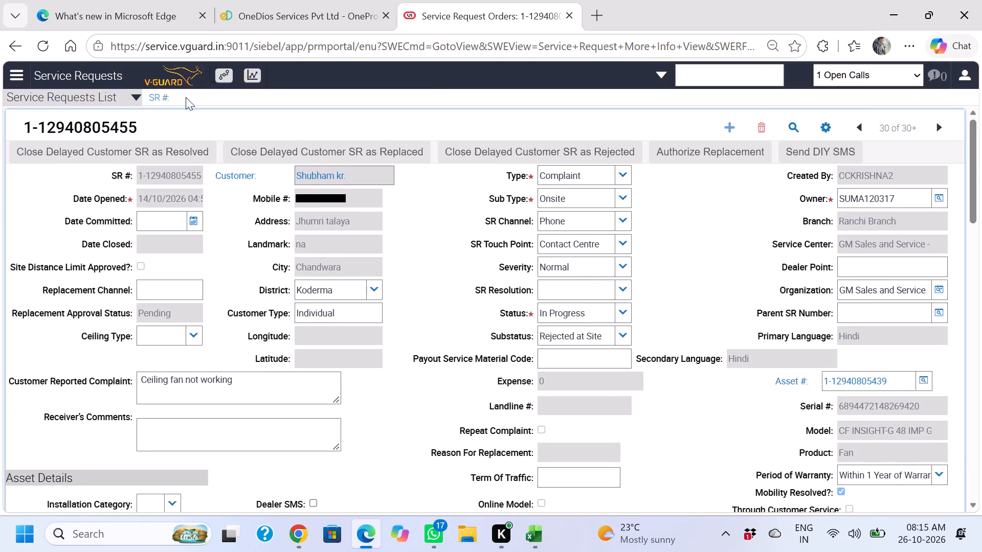
left_click_drag(148, 122, 14, 122)
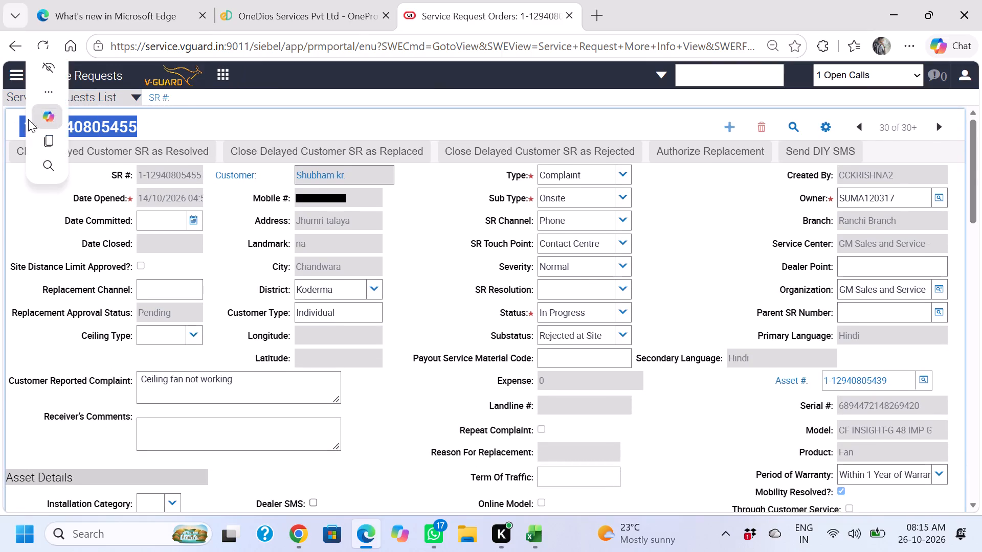
left_click(47, 142)
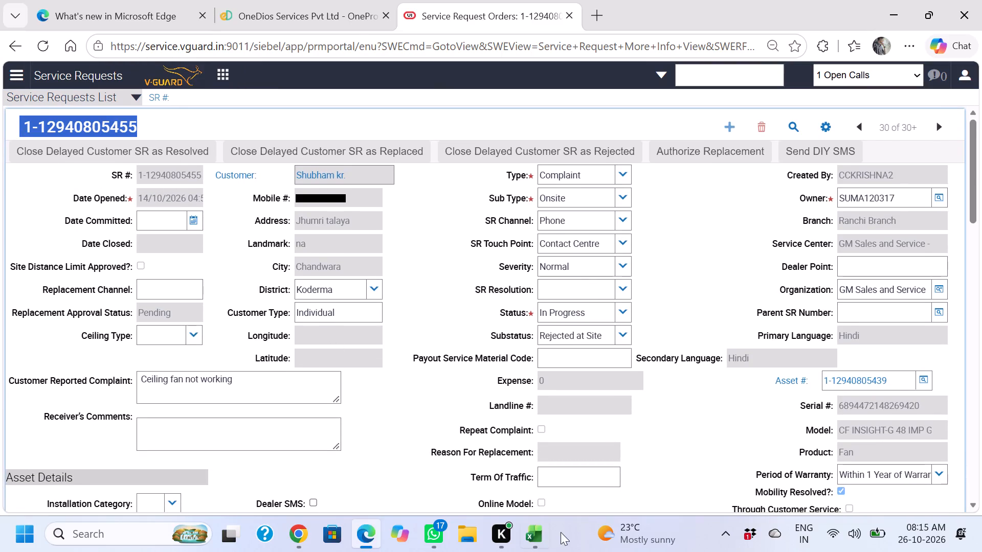
left_click(508, 467)
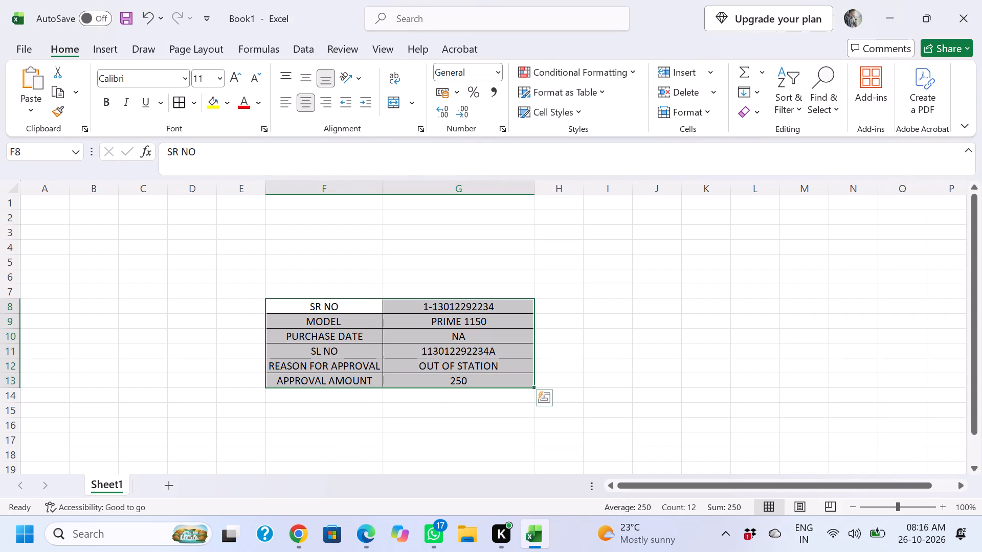
left_click(484, 308)
key("BackSpace")
right_click(484, 308)
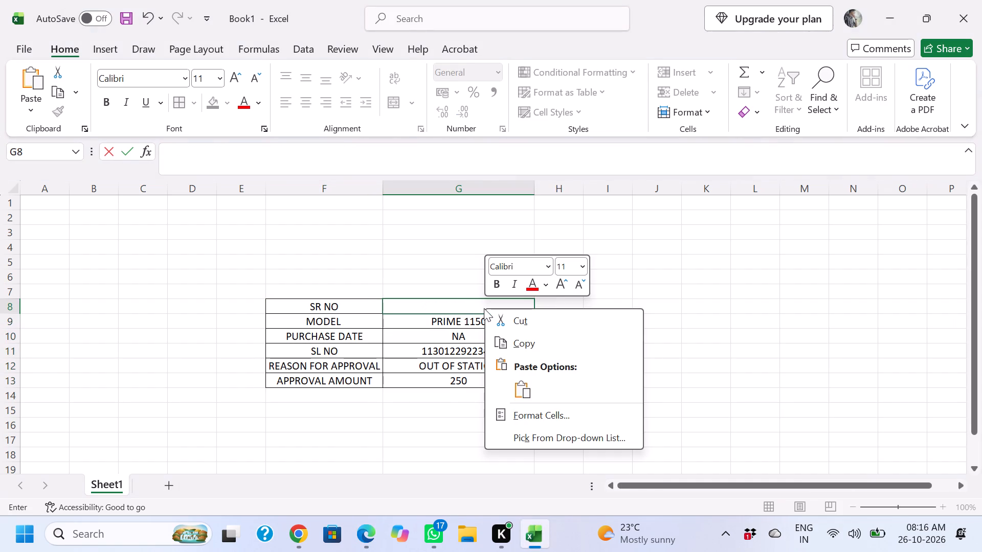
left_click(519, 392)
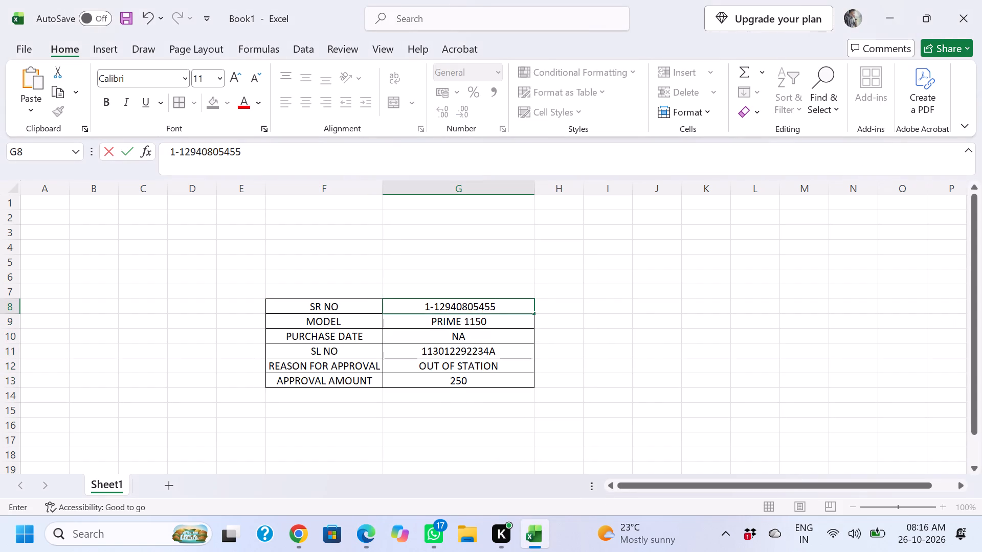
Replace the MODEL entry in the Excel table with CF INSIGHT-G 48 IMP GLD 1.2M, copied from the service request in Edge.
left_click(485, 317)
key("BackSpace")
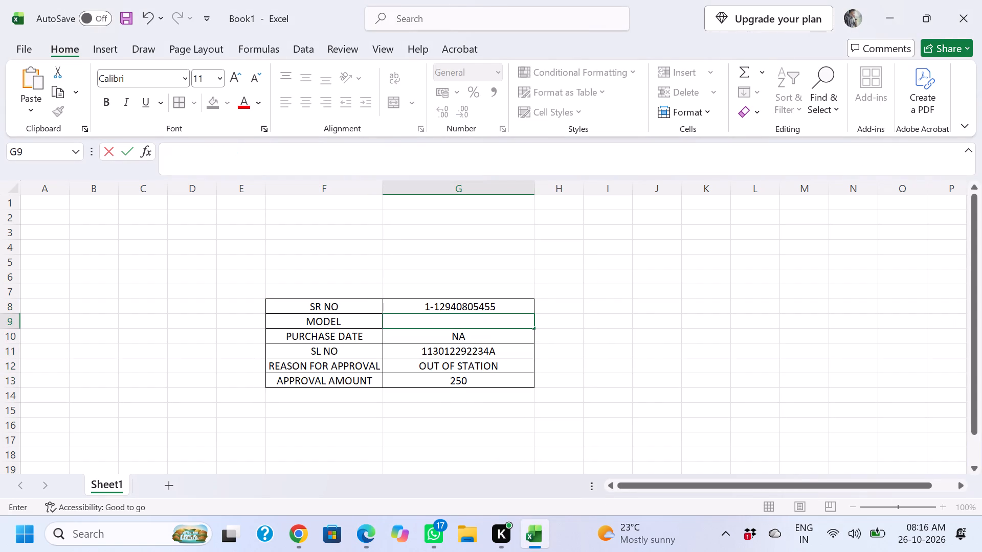
left_click(362, 475)
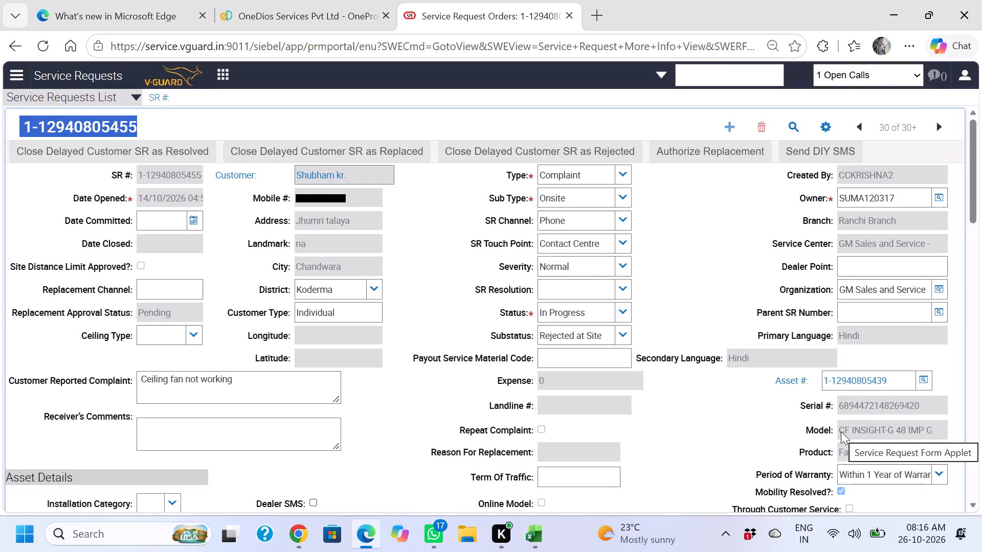
left_click_drag(841, 431, 939, 429)
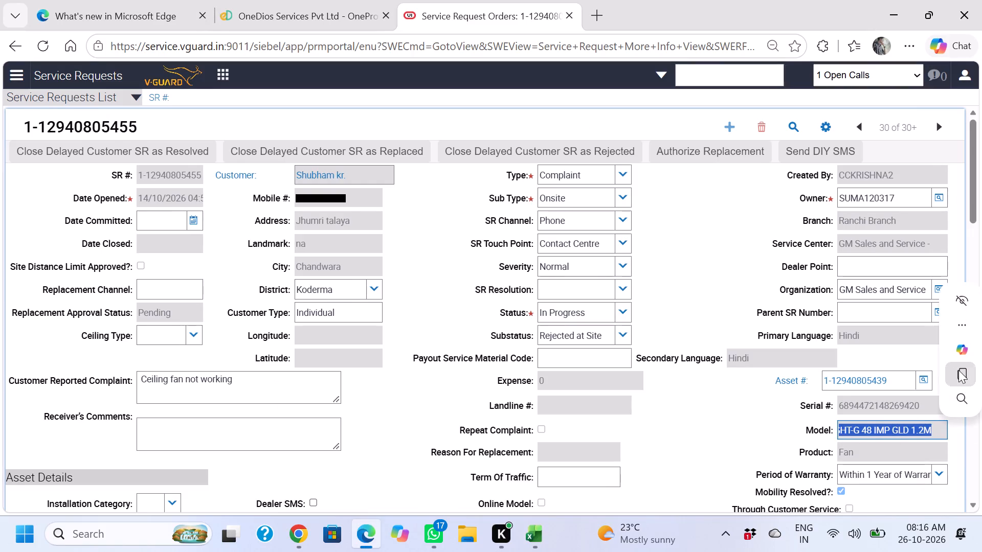
left_click(958, 370)
left_click(500, 454)
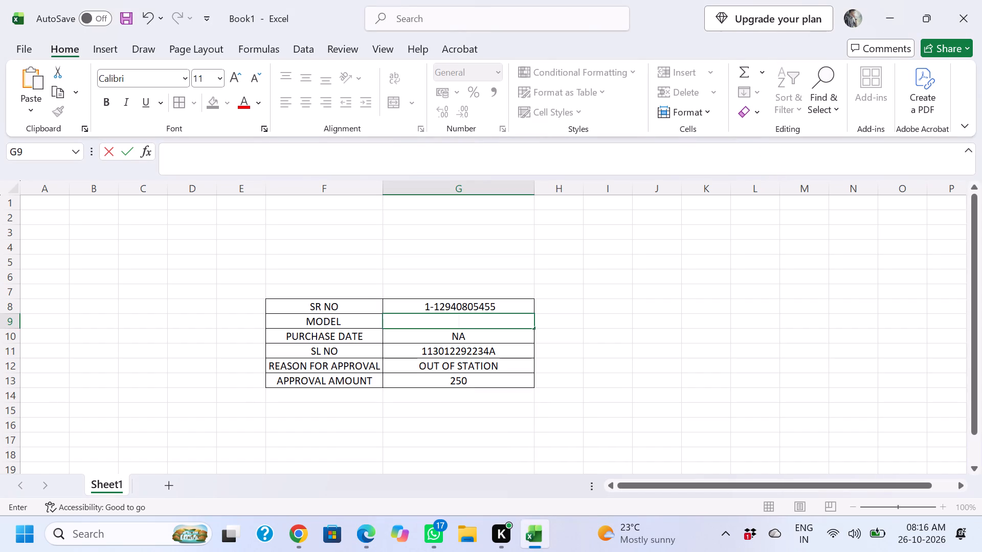
right_click(442, 318)
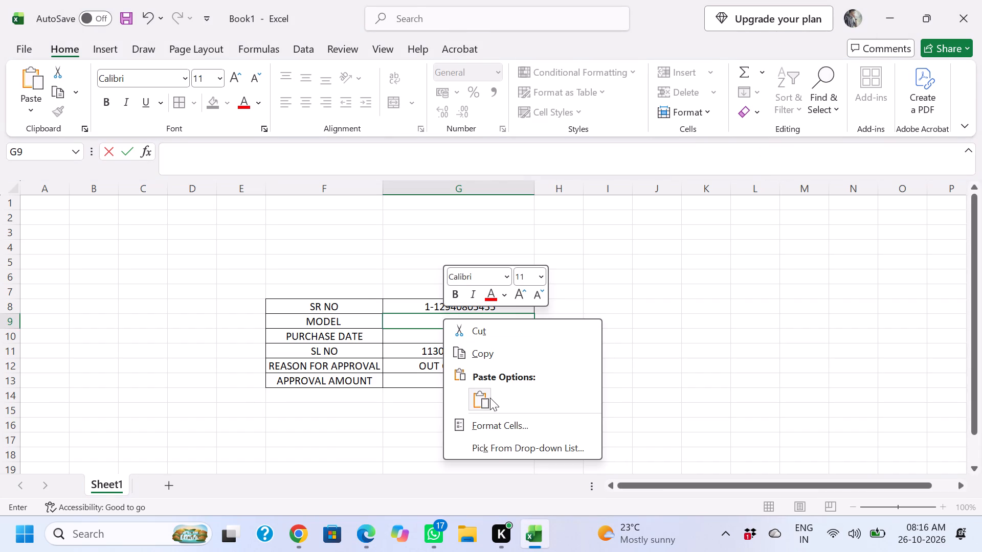
left_click(478, 395)
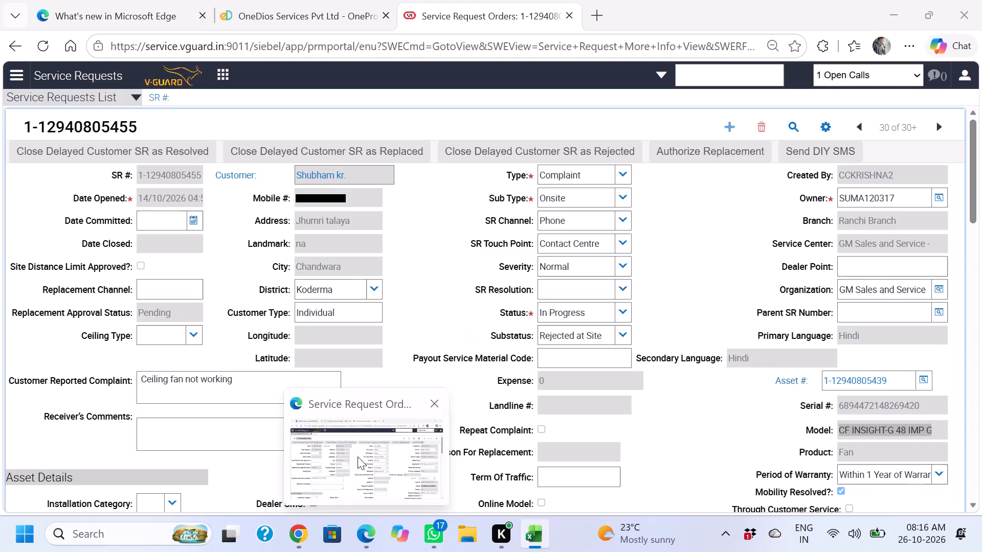
Look up the date of purchase in the request's asset record in Edge and enter 26/4/2026 as the PURCHASE DATE in Excel.
left_click(358, 456)
left_click(778, 384)
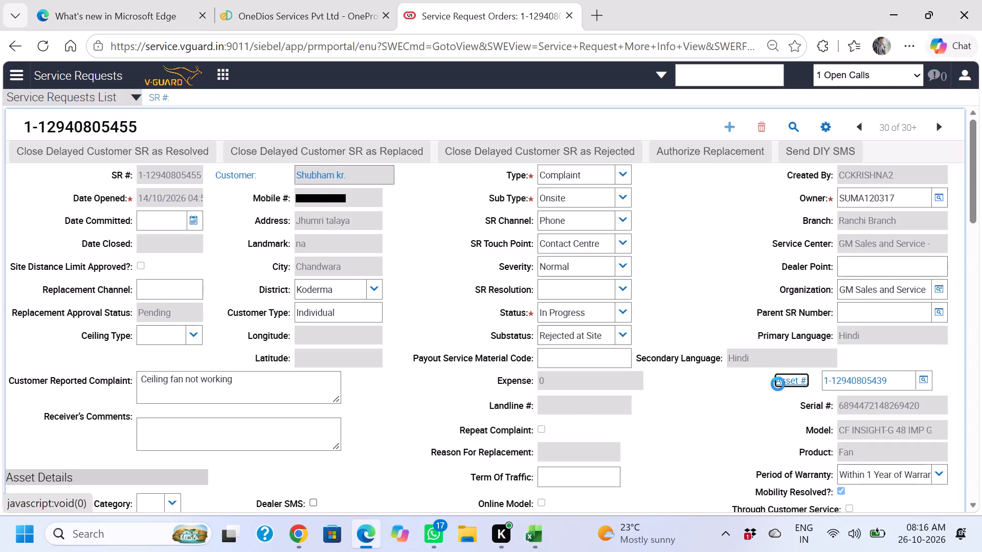
scroll(575, 408, "up", 3)
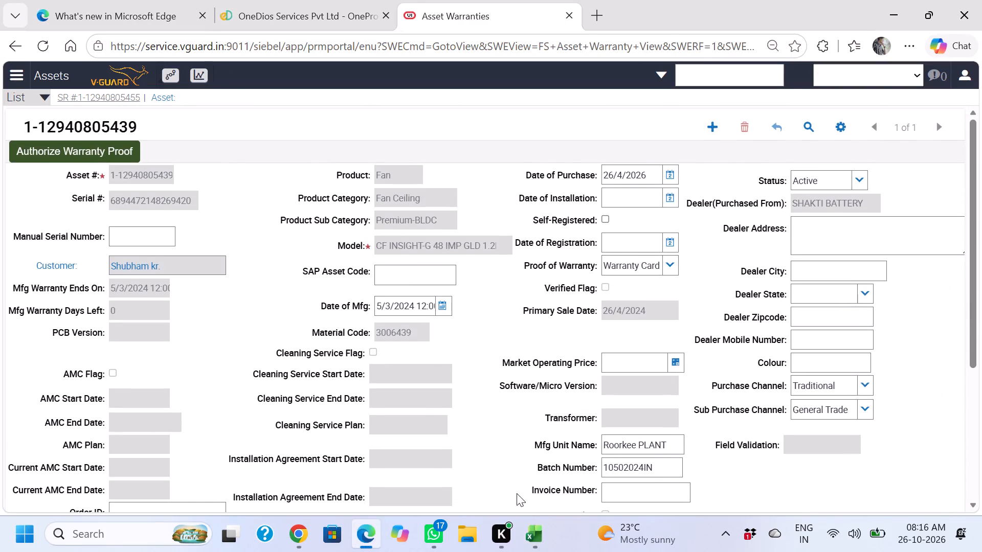
left_click(515, 467)
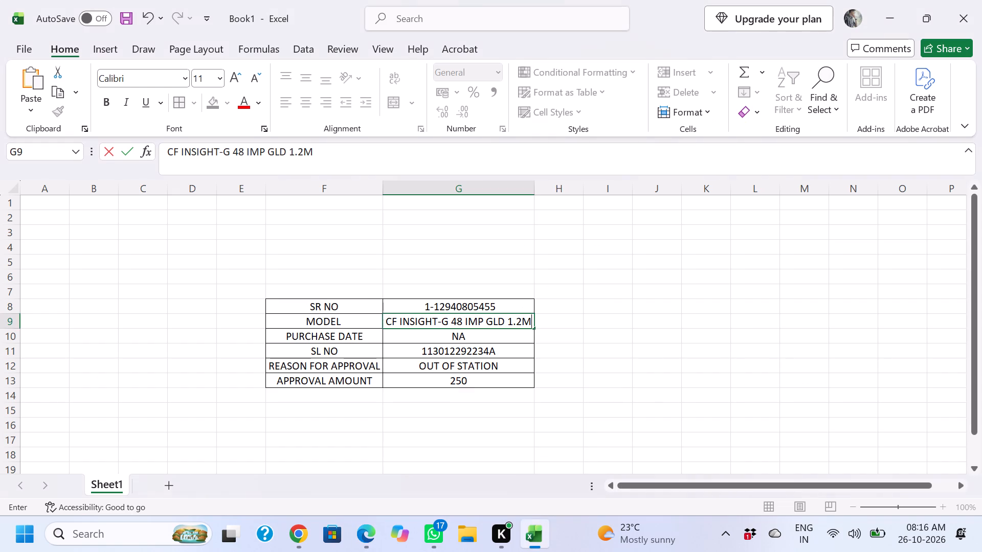
left_click(468, 339)
key("BackSpace")
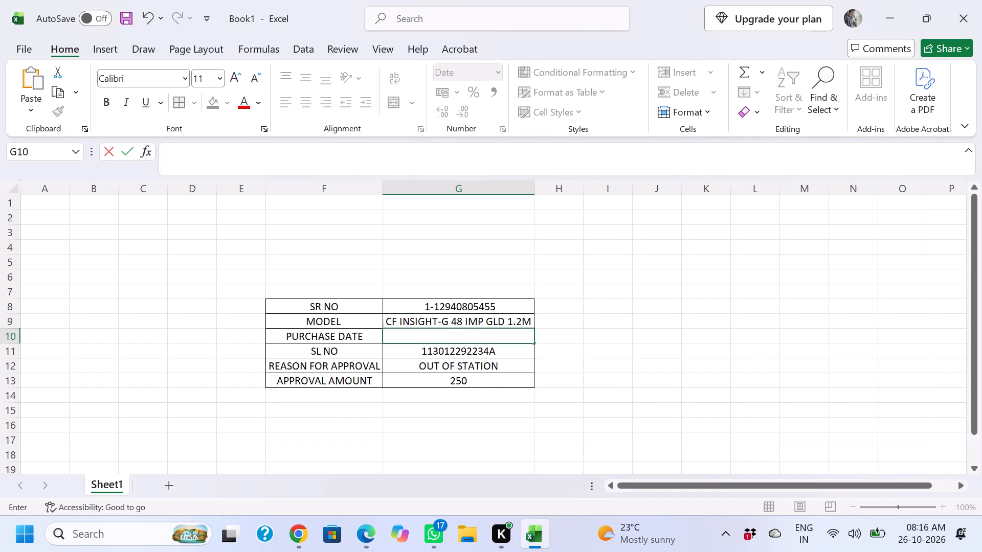
key("2")
key("6")
type("/4/202")
key("6")
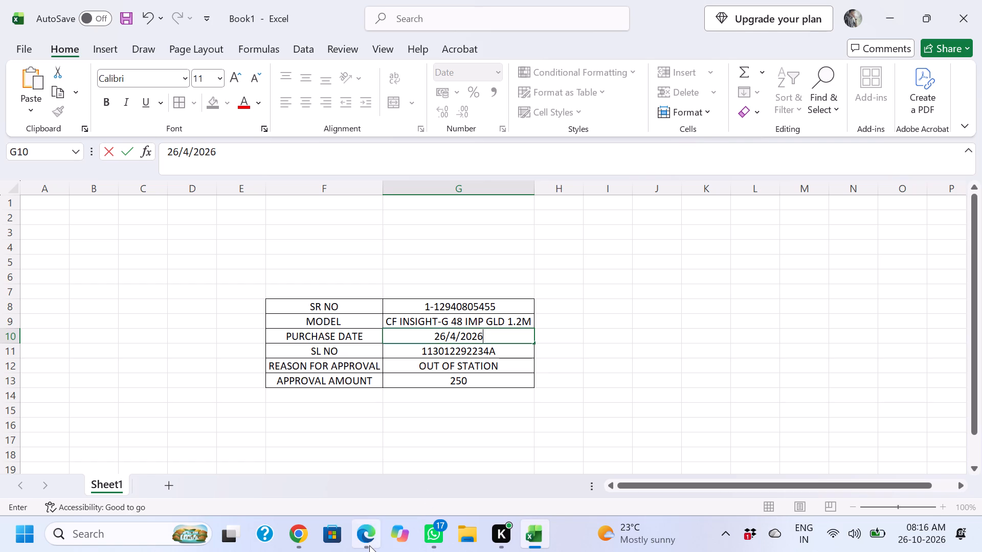
left_click(378, 448)
left_click_drag(190, 203, 103, 202)
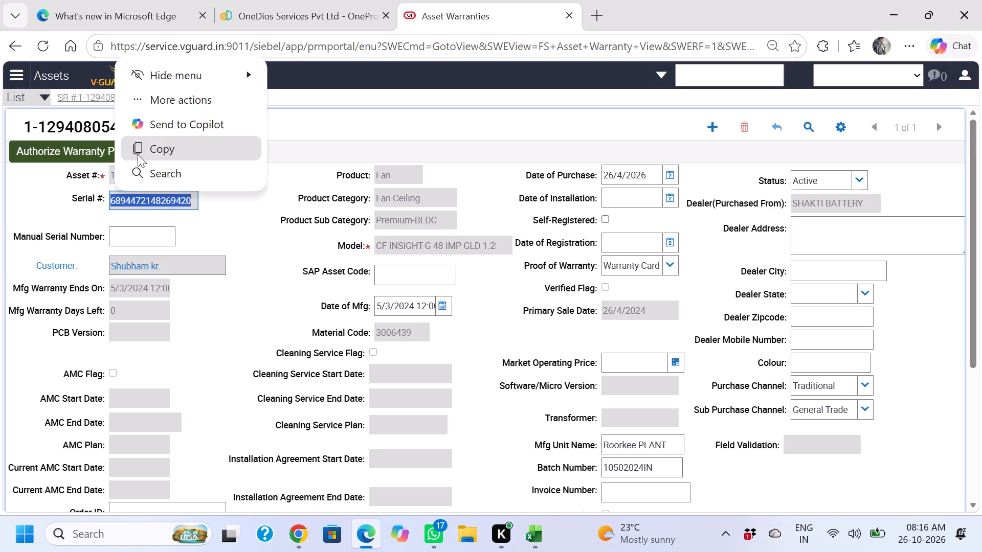
left_click(138, 154)
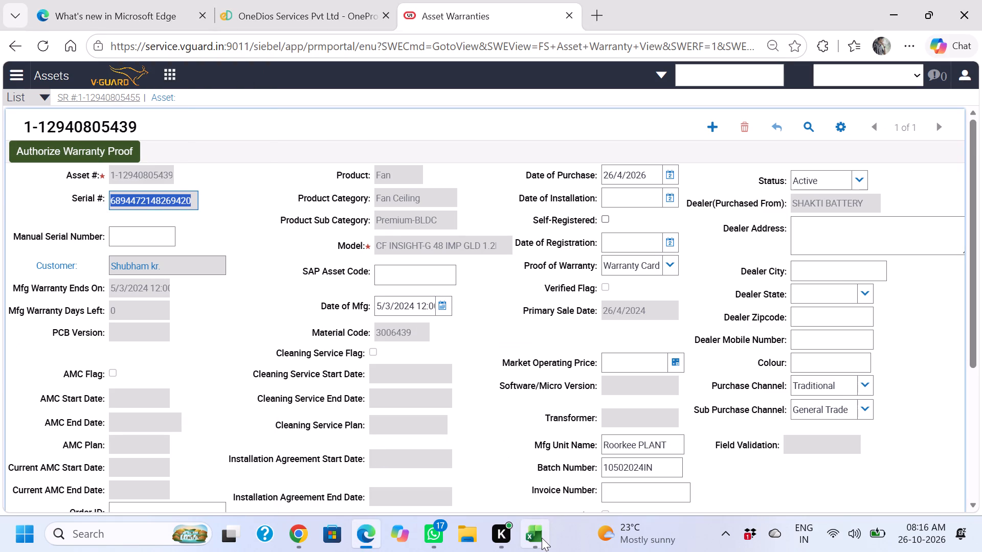
left_click(525, 493)
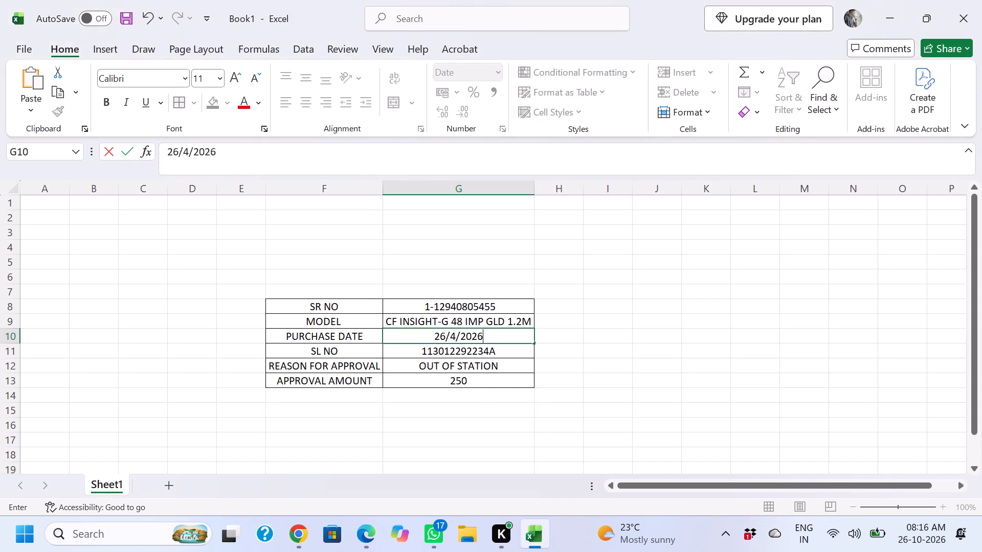
triple_click(488, 351)
left_click(488, 351)
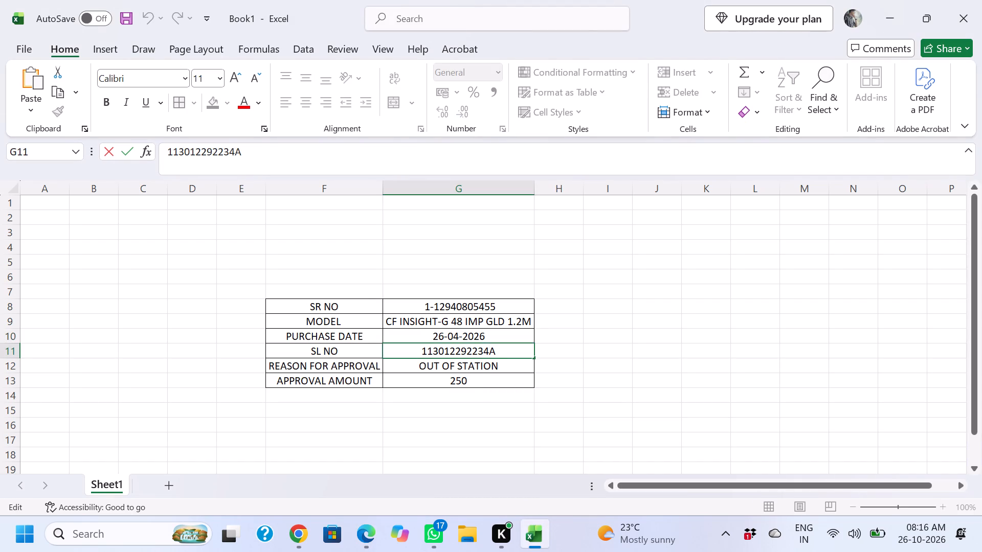
key("BackSpace")
key("BackSpace")
key("BackSpace")
key("BackSpace")
key("BackSpace")
key("BackSpace")
key("BackSpace")
key("BackSpace")
key("BackSpace")
key("BackSpace")
key("BackSpace")
key("BackSpace")
key("BackSpace")
key("BackSpace")
key("BackSpace")
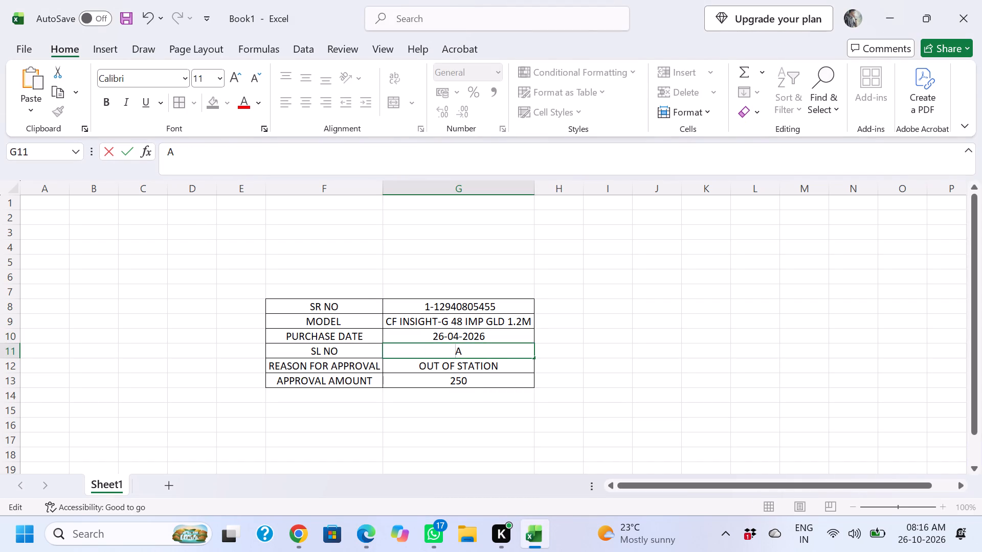
right_click(434, 350)
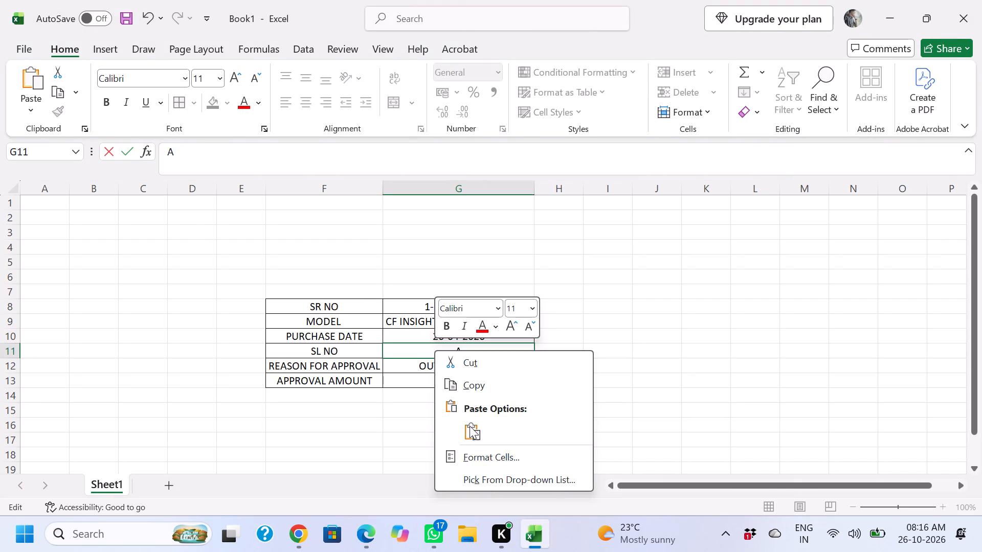
left_click(470, 425)
Replace the REASON FOR APPROVAL entry in the Excel table with FAN WATER ENTRY.
left_click(467, 369)
key("BackSpace")
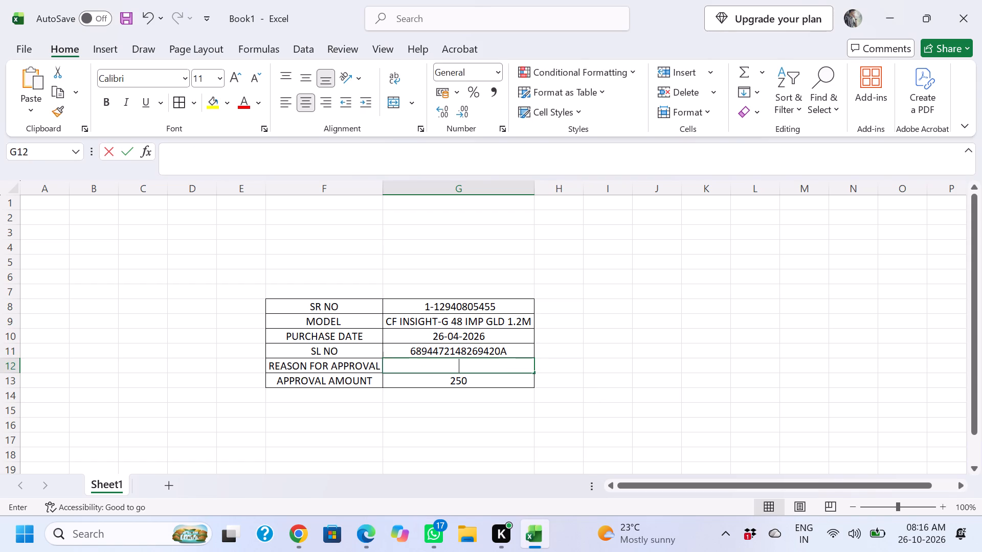
type("FAN W")
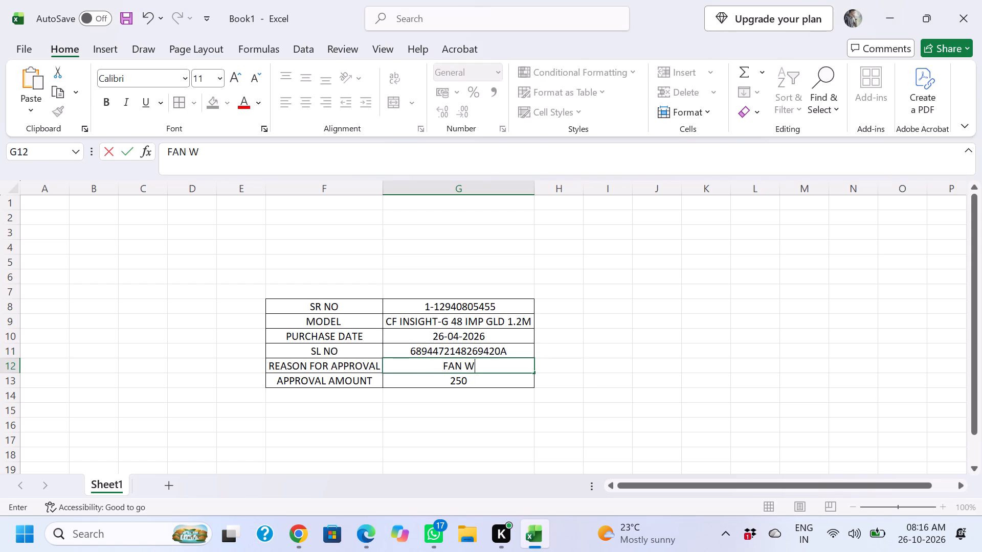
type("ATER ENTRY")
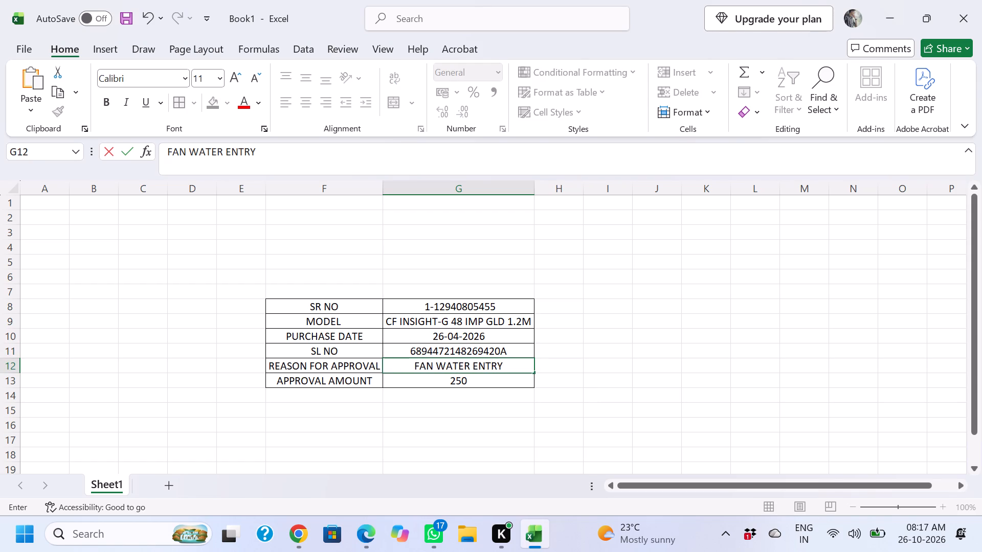
Confirm the reason entry and re-enter 250 as the APPROVAL AMOUNT in the approval table.
left_click(614, 348)
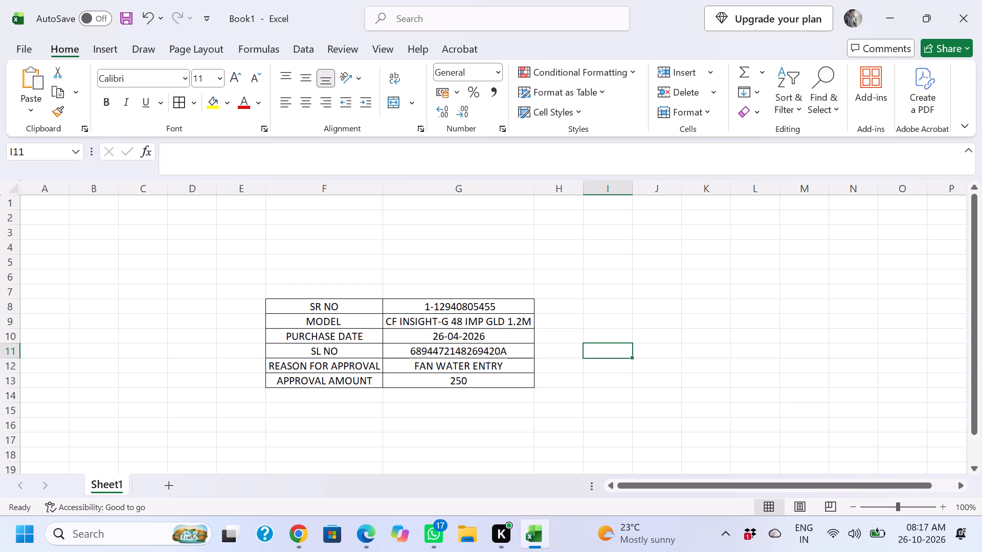
left_click(497, 383)
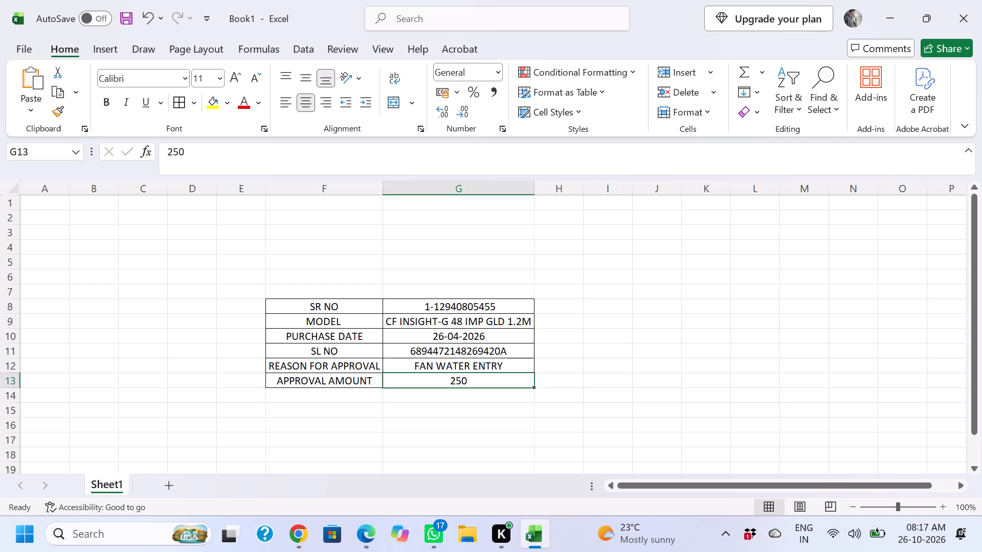
key("BackSpace")
key("BackSpace")
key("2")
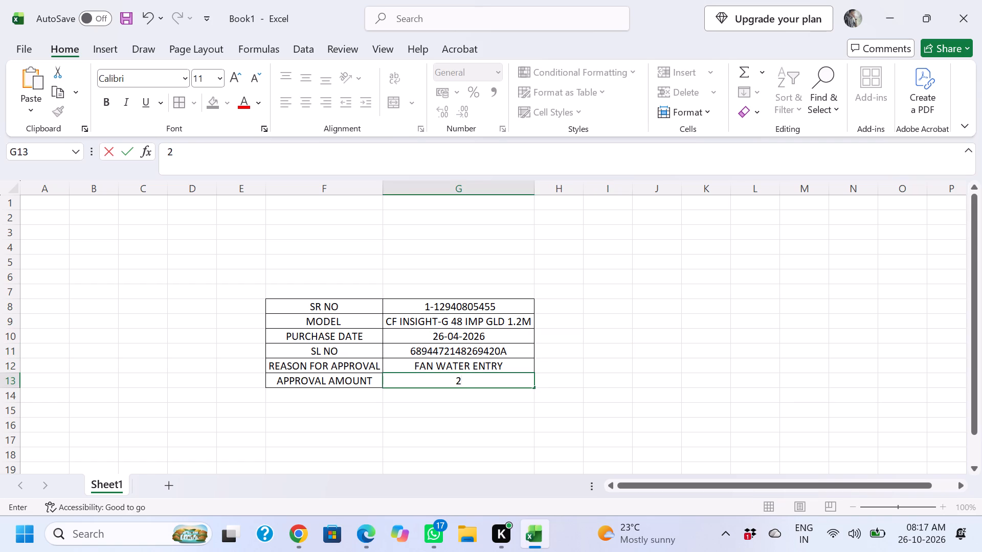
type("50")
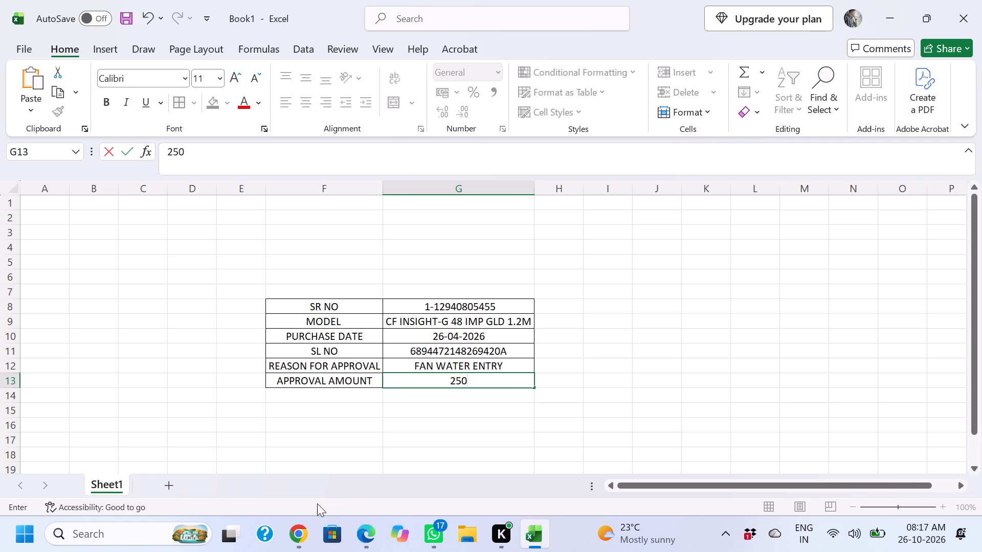
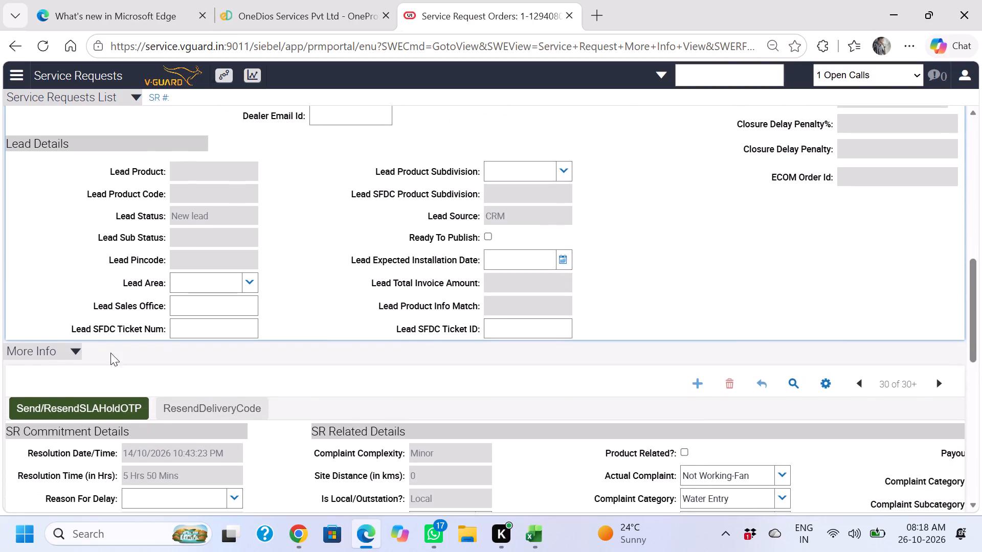
left_click(59, 341)
left_click(59, 344)
scroll(59, 344, "down", 1)
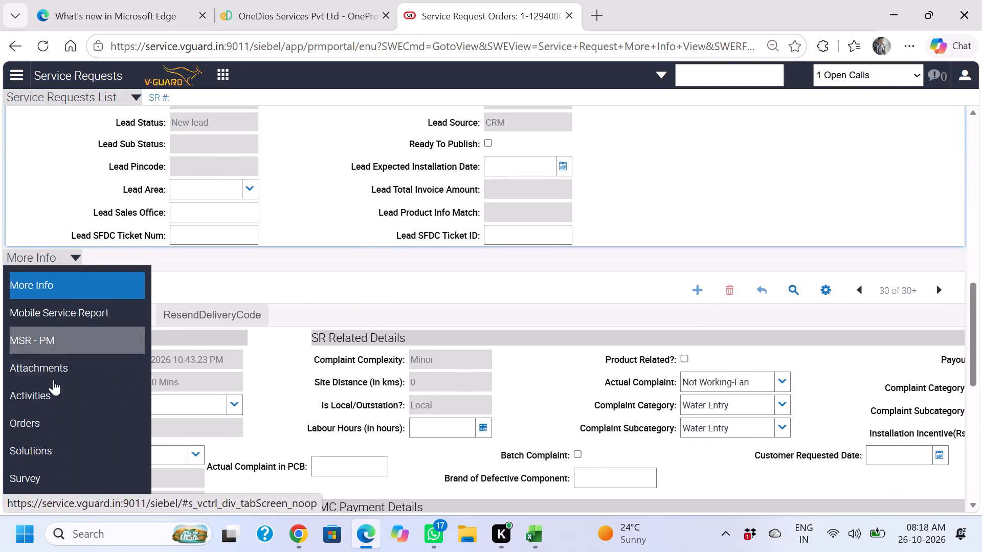
left_click(53, 403)
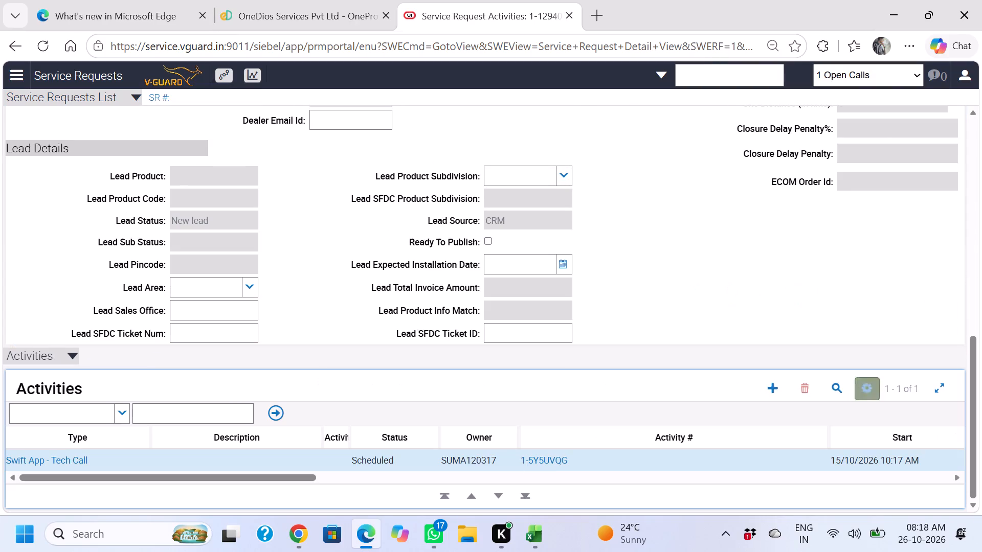
left_click(756, 398)
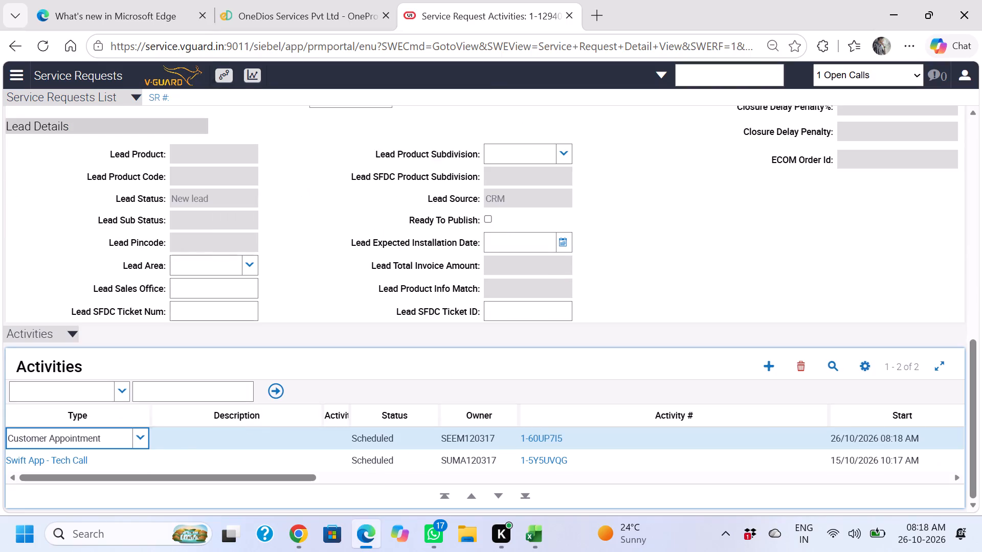
left_click(146, 441)
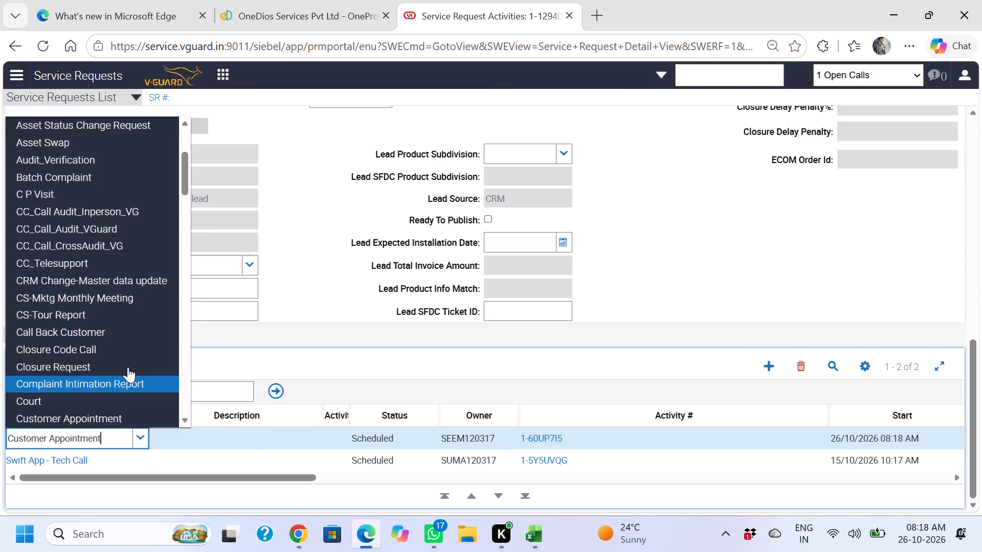
scroll(128, 356, "down", 7)
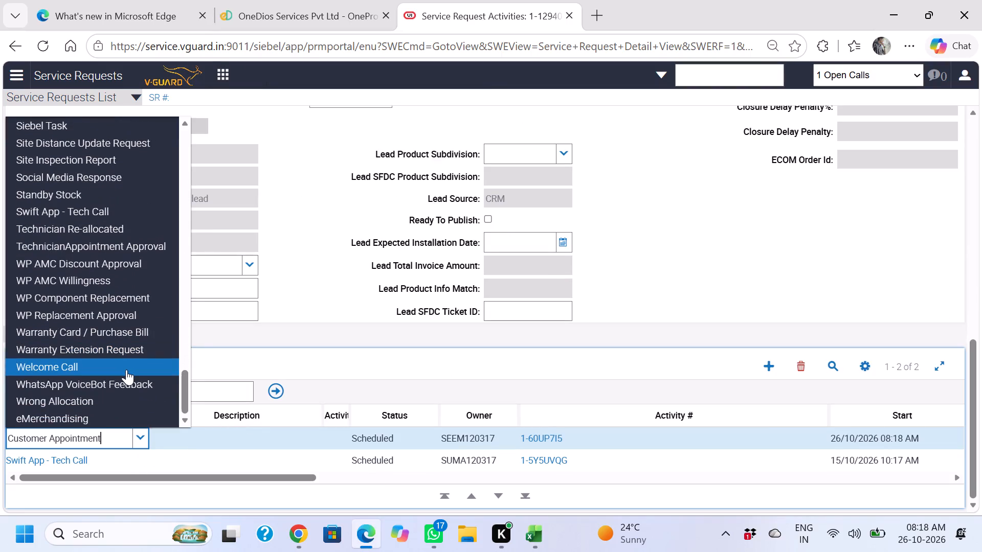
left_click(126, 370)
Choose the option beginning with "Con" in the Welcome Call's narrow column before Status, and set its status to Done.
left_click(330, 439)
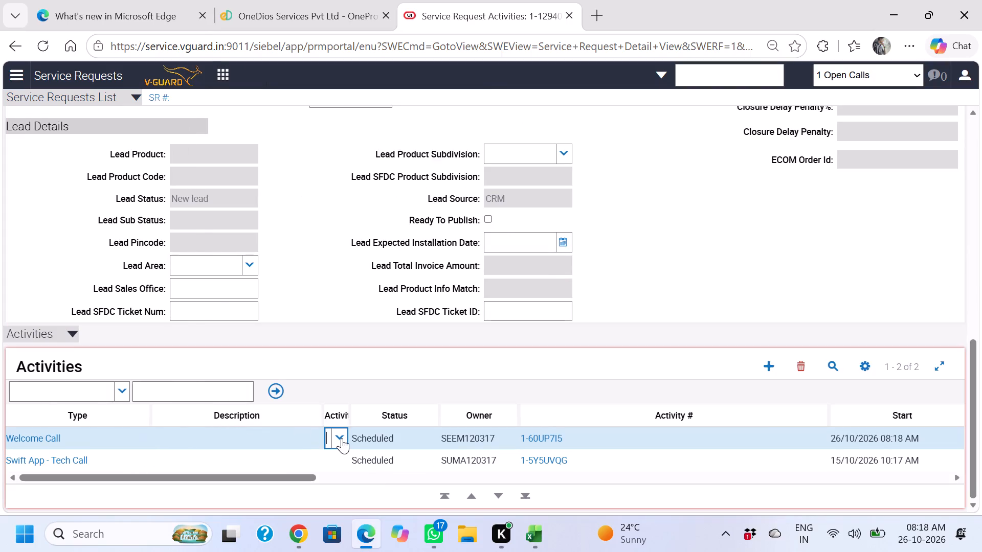
left_click(342, 438)
left_click(347, 474)
left_click(386, 442)
left_click(429, 439)
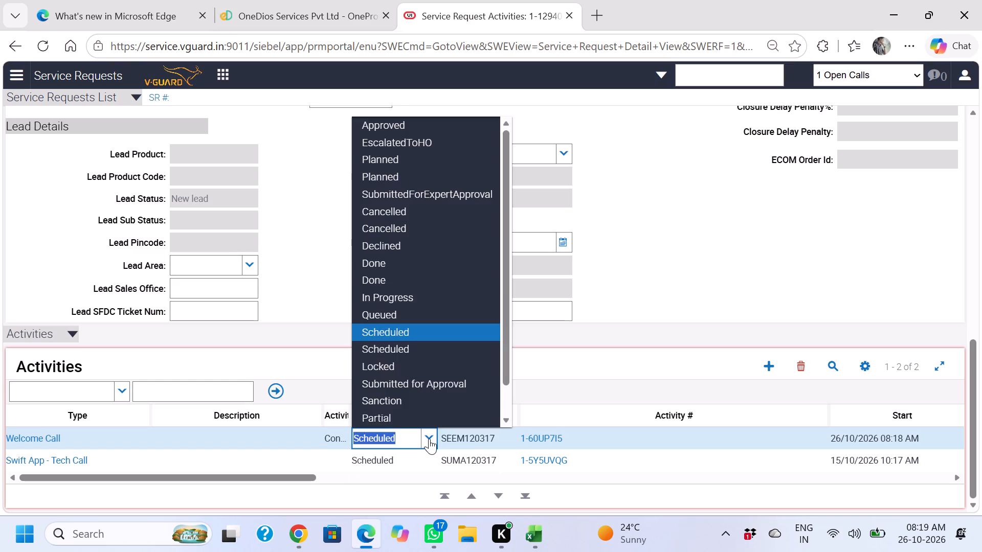
left_click(398, 279)
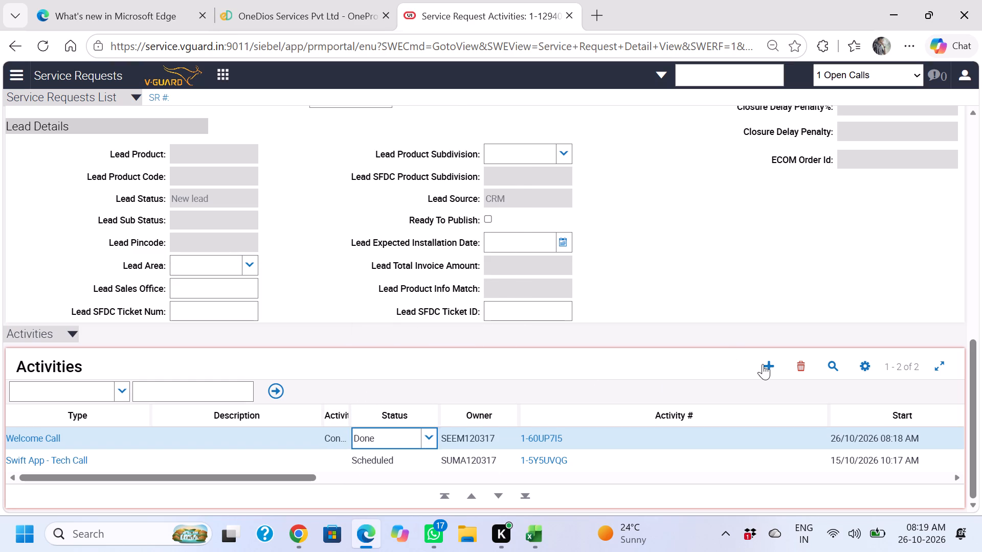
left_click(763, 364)
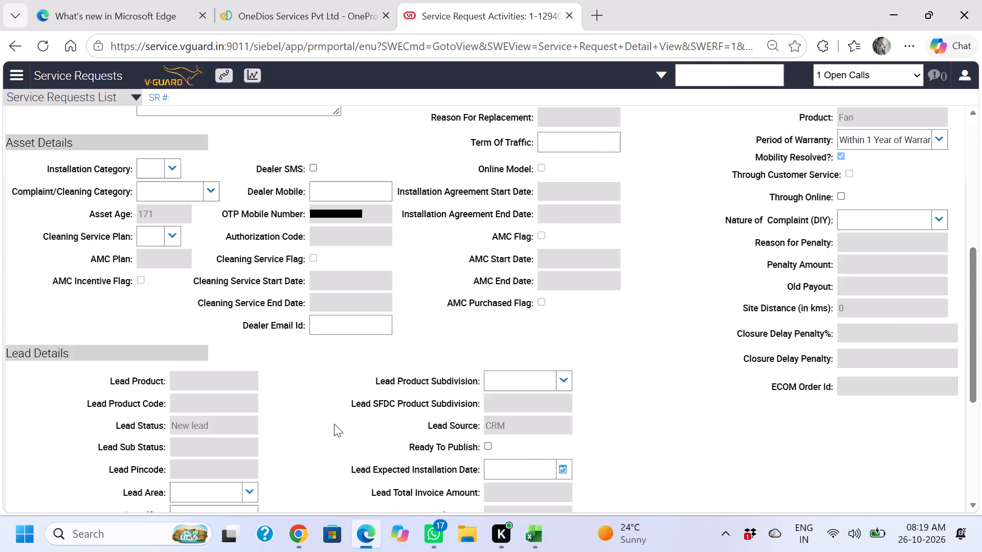
left_click(143, 419)
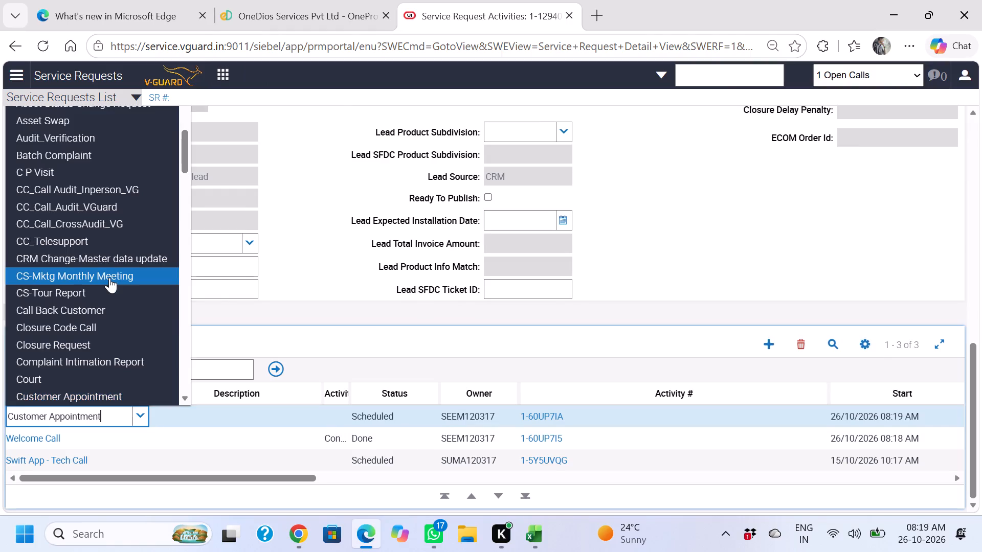
scroll(109, 278, "up", 4)
scroll(102, 165, "up", 1)
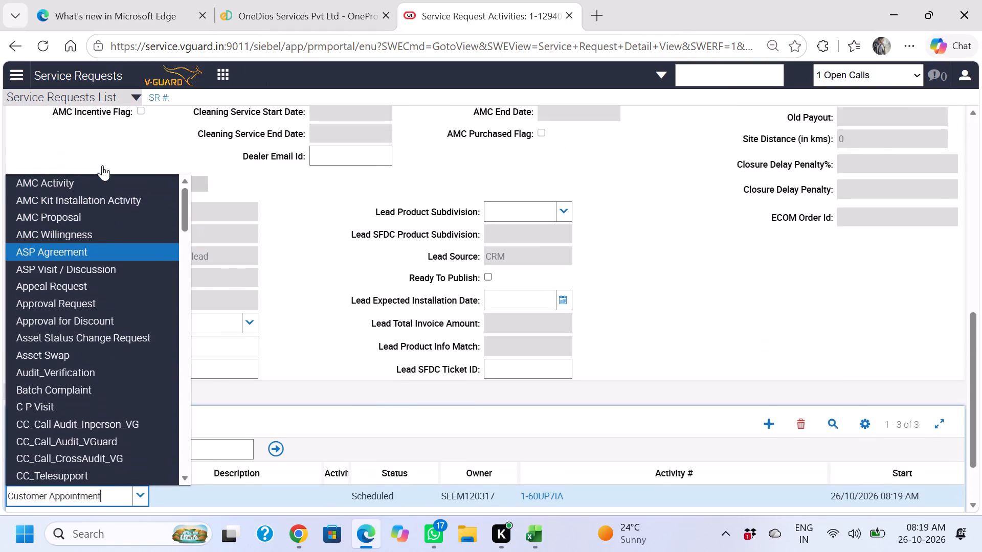
scroll(102, 165, "up", 1)
left_click(93, 296)
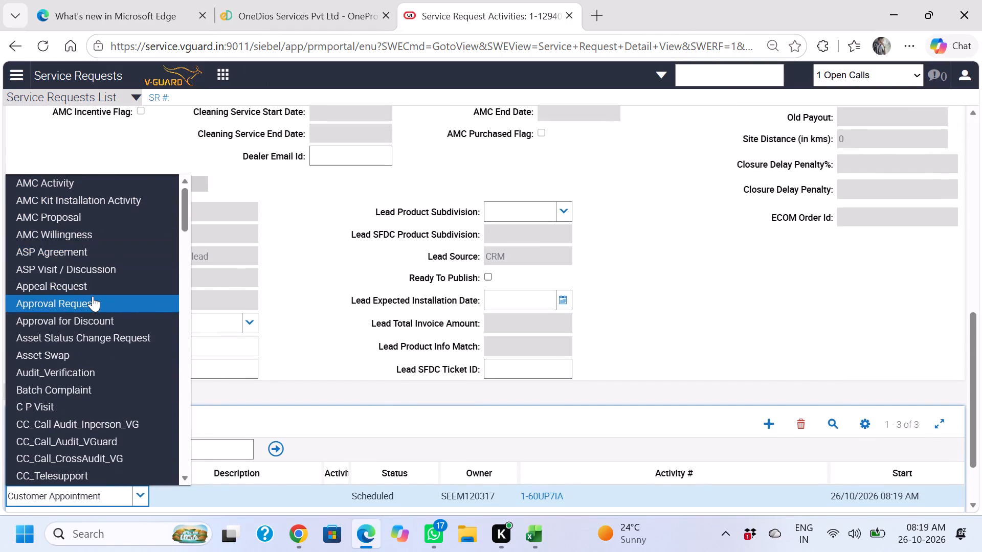
scroll(218, 302, "down", 2)
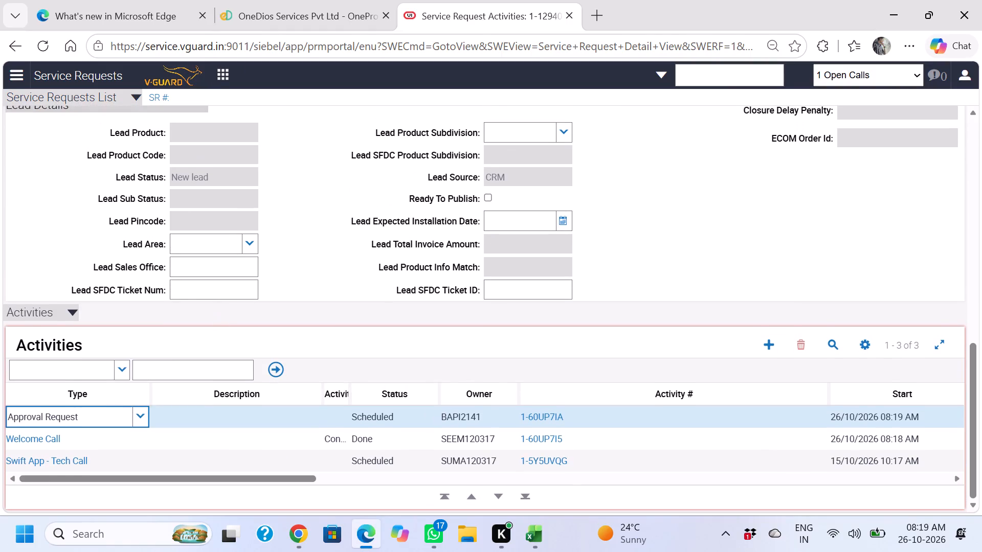
left_click(453, 410)
key("BackSpace")
key("s")
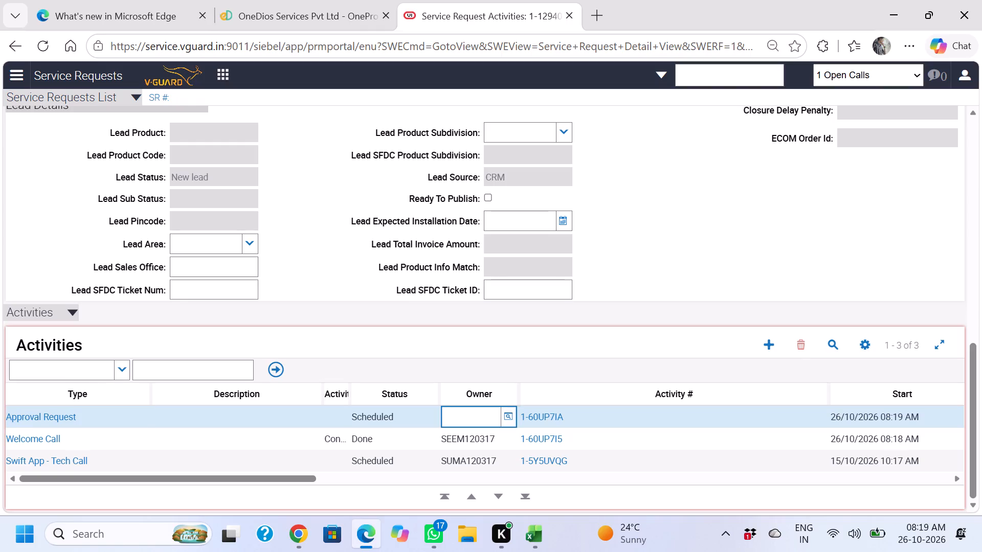
left_click(488, 459)
Return to the service requests list and show My Team's Service Requests sorted by Date Opened, newest first.
scroll(309, 239, "up", 4)
left_click(48, 100)
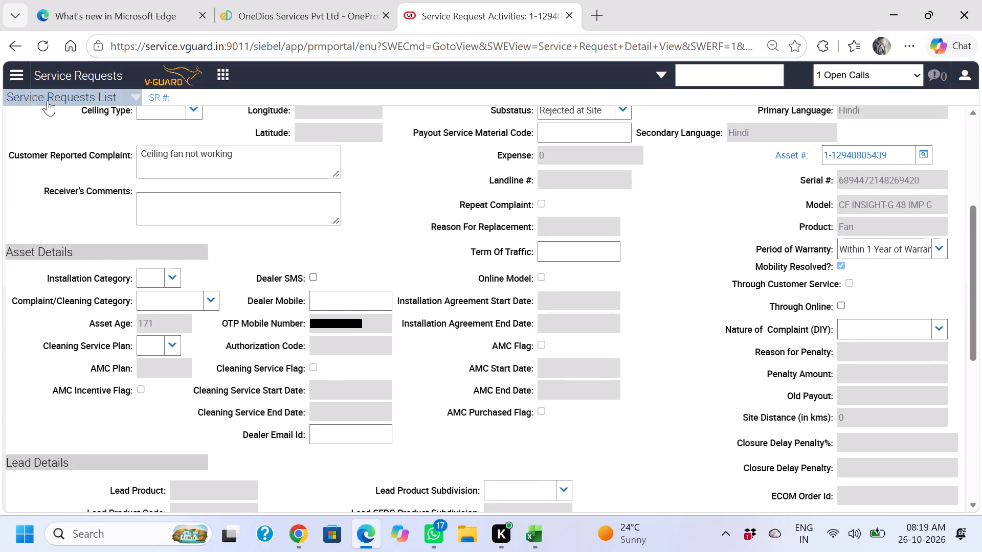
left_click_drag(56, 109, 59, 123)
left_click(59, 123)
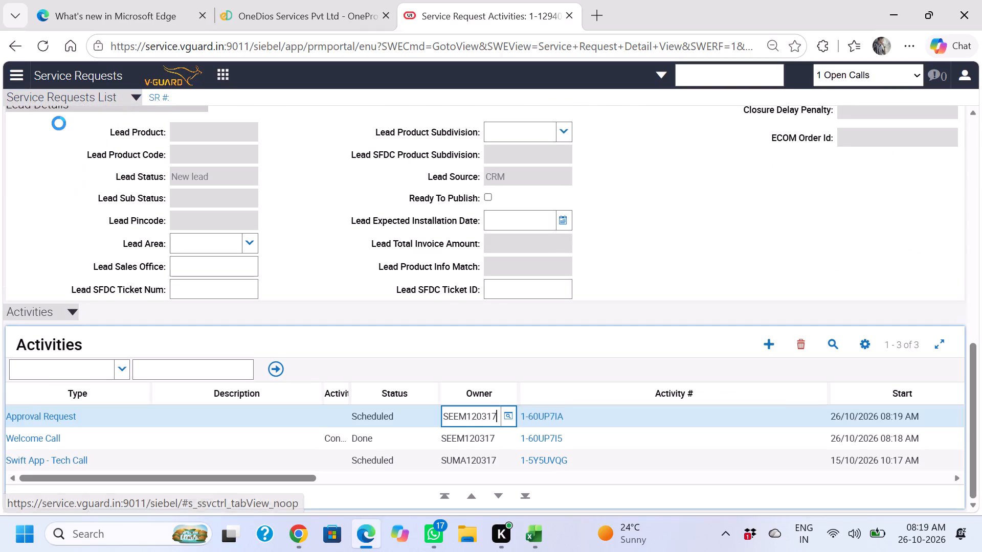
left_click(98, 114)
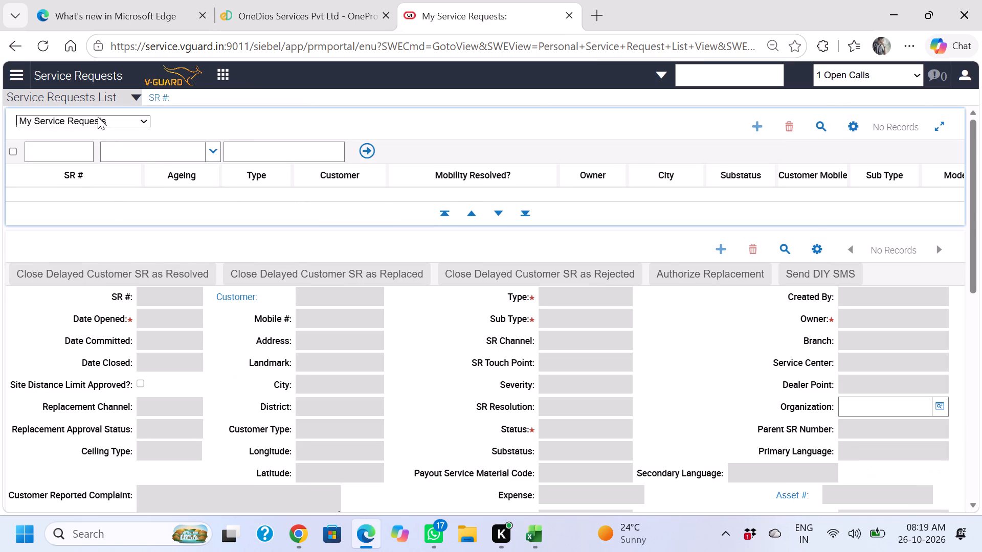
left_click_drag(98, 117, 87, 167)
left_click(88, 157)
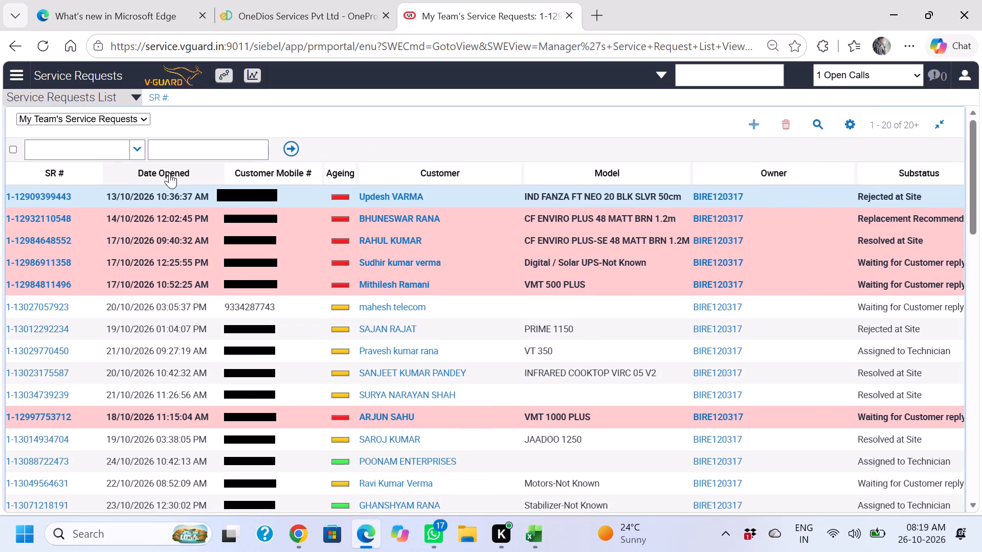
left_click(169, 173)
left_click(171, 176)
left_click(200, 178)
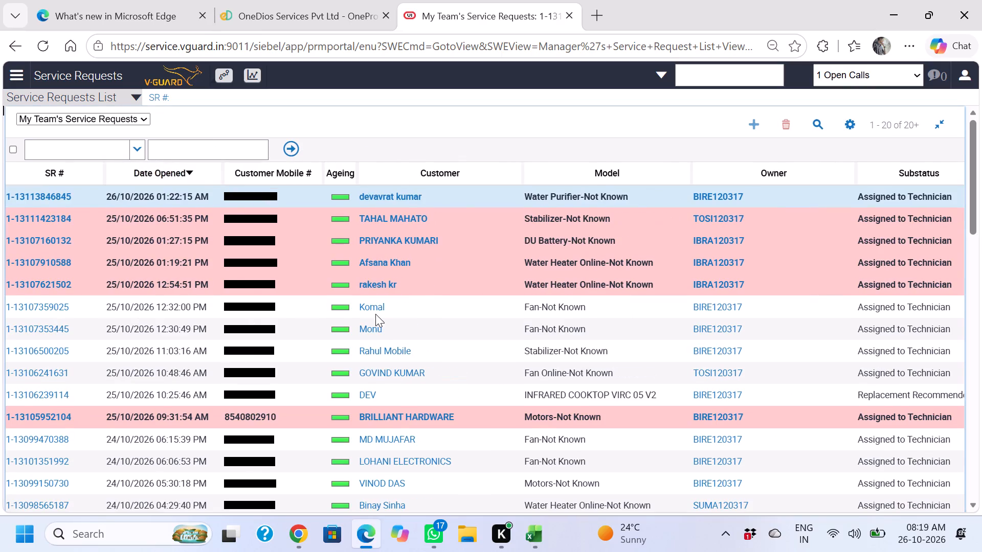
scroll(345, 321, "left", 1)
scroll(345, 321, "down", 1)
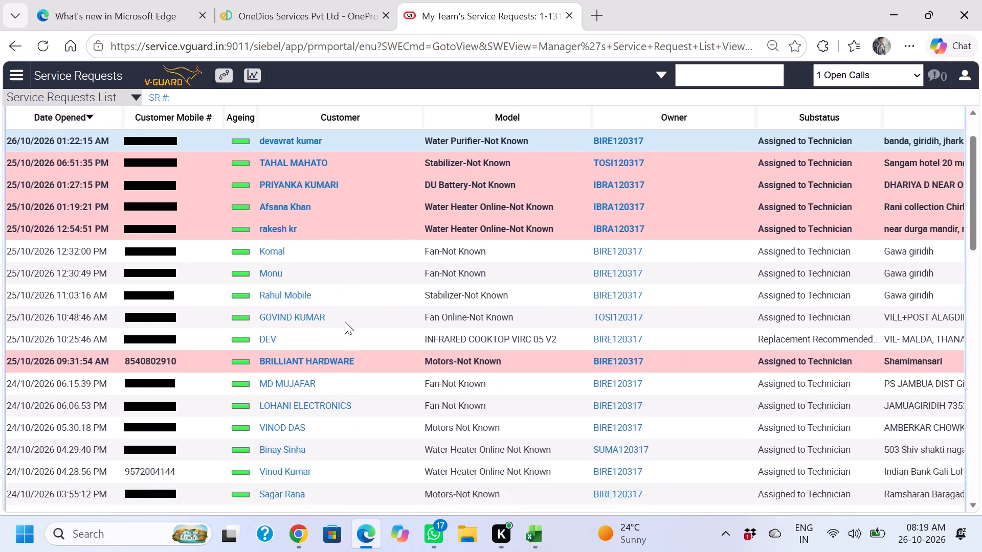
scroll(345, 321, "down", 3)
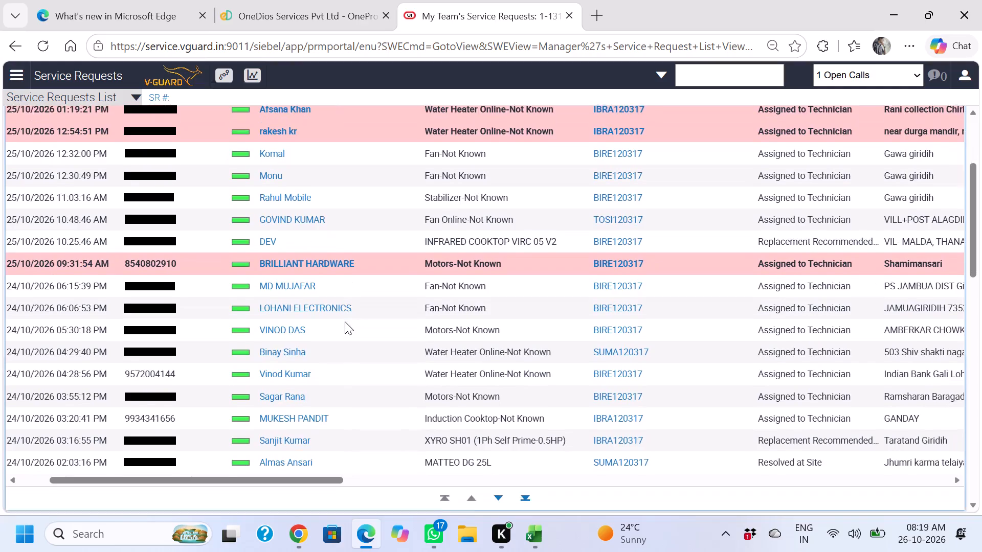
scroll(345, 321, "down", 1)
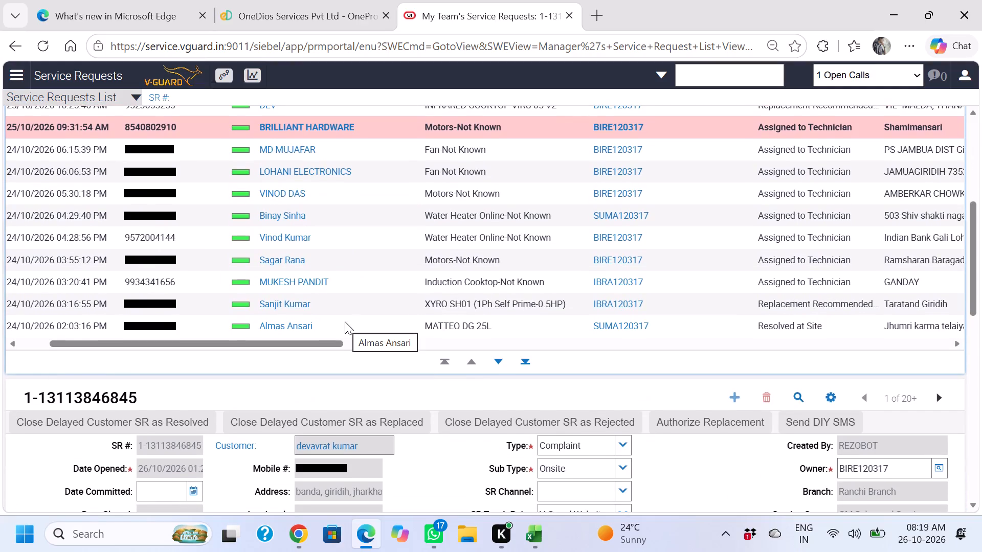
left_click(498, 355)
scroll(498, 246, "up", 4)
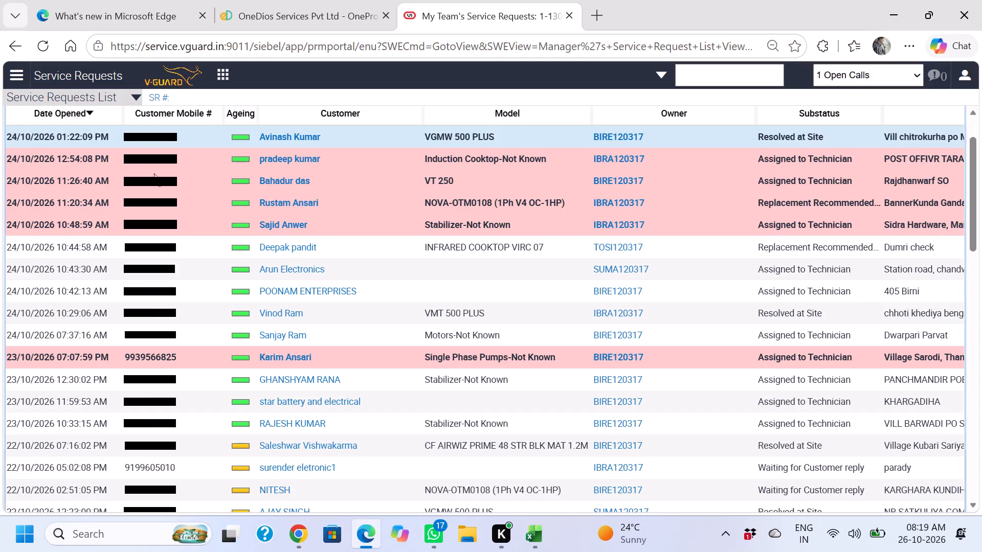
scroll(159, 175, "right", 3)
double_click(57, 133)
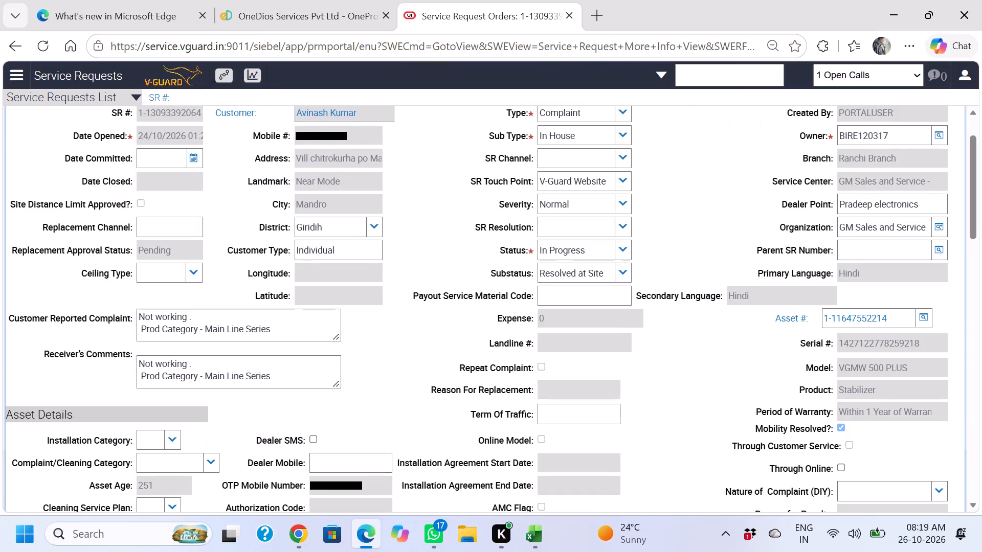
scroll(269, 338, "down", 6)
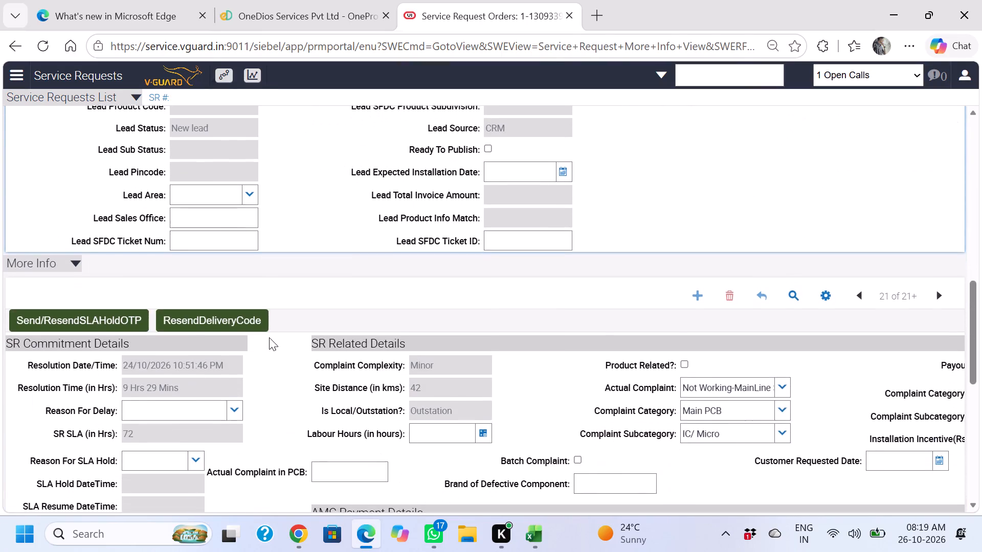
left_click(50, 263)
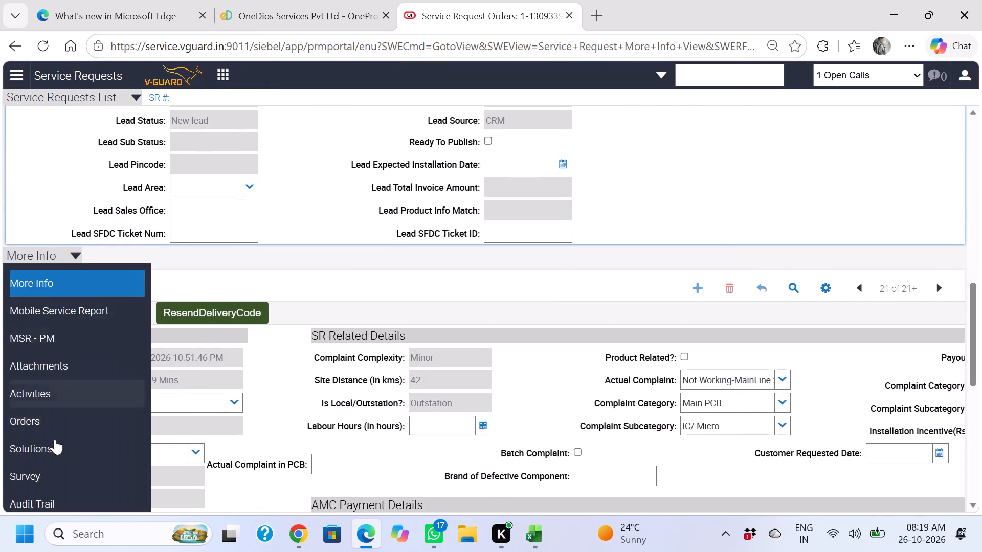
left_click(55, 404)
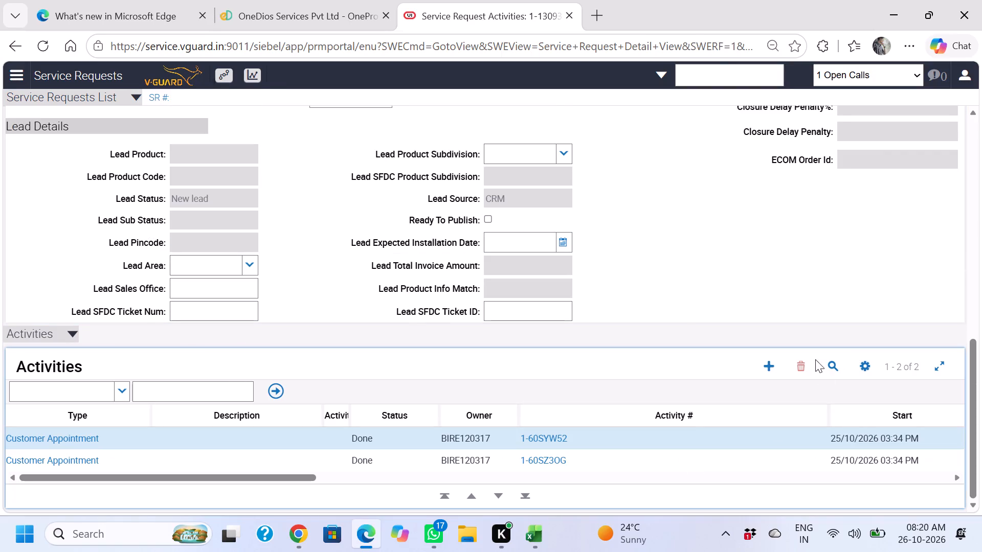
left_click(775, 364)
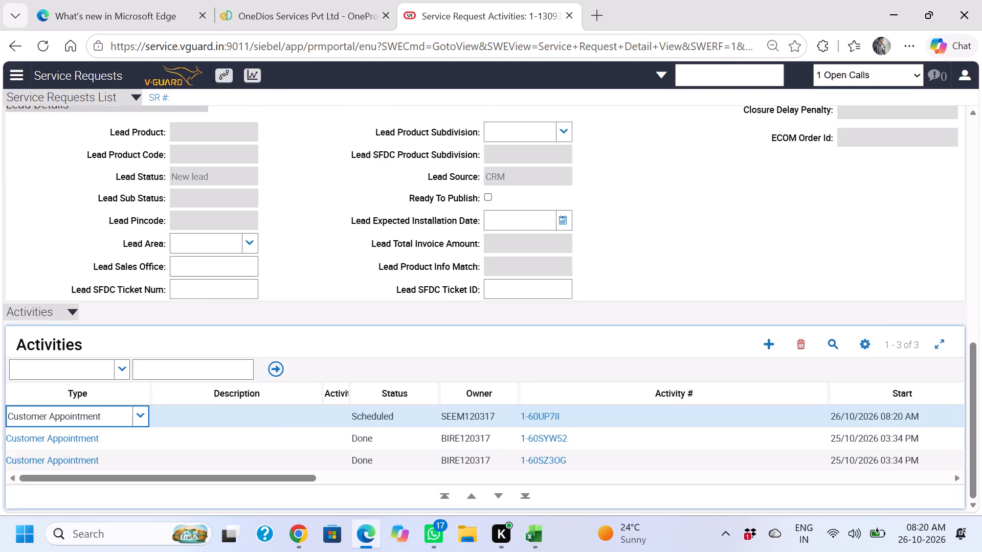
left_click(142, 420)
scroll(136, 324, "down", 2)
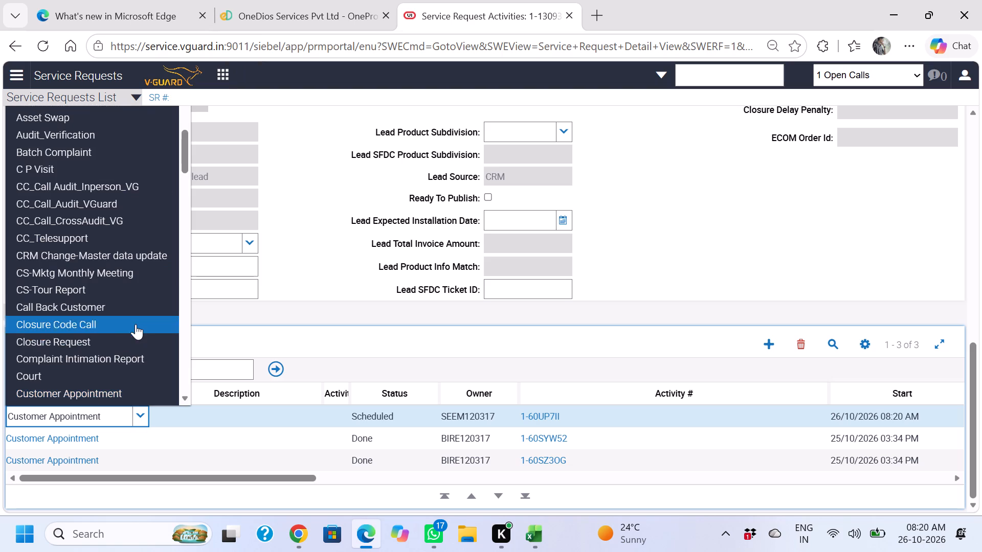
scroll(136, 324, "down", 8)
scroll(136, 324, "up", 3)
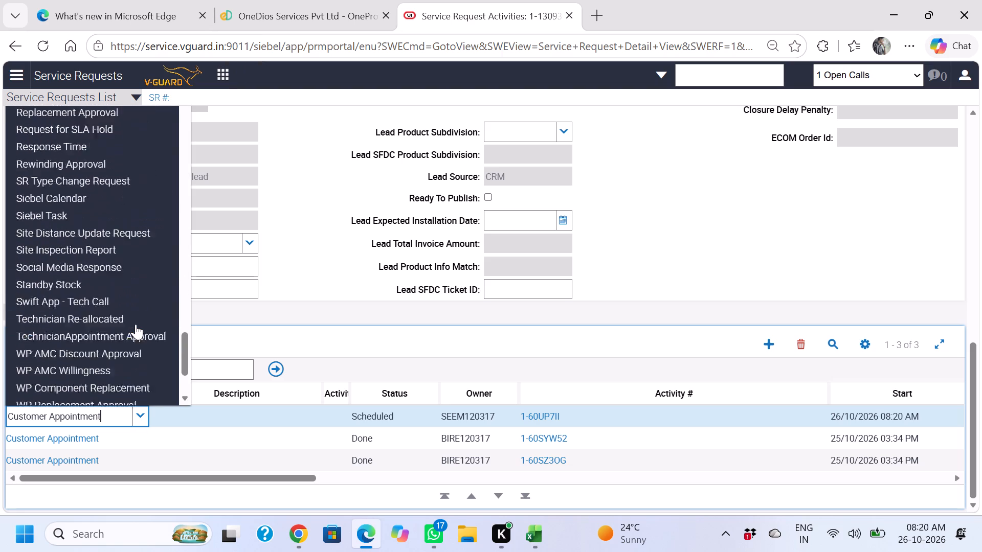
scroll(136, 324, "up", 6)
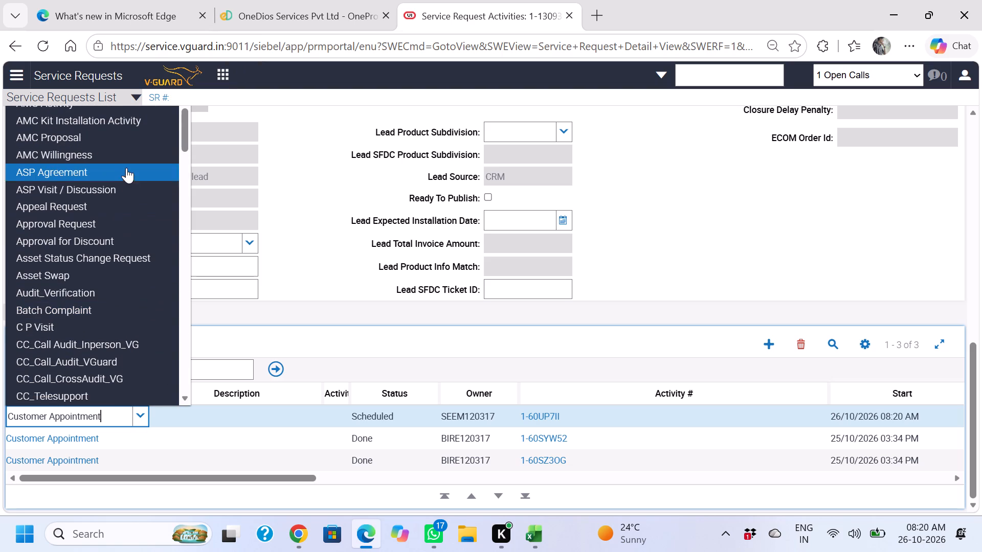
left_click(129, 222)
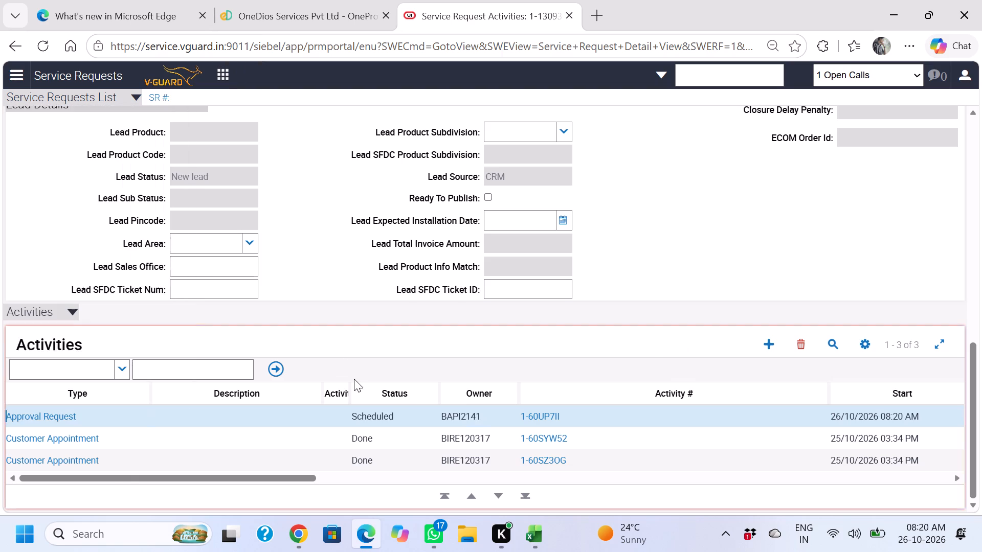
left_click(490, 417)
key("BackSpace")
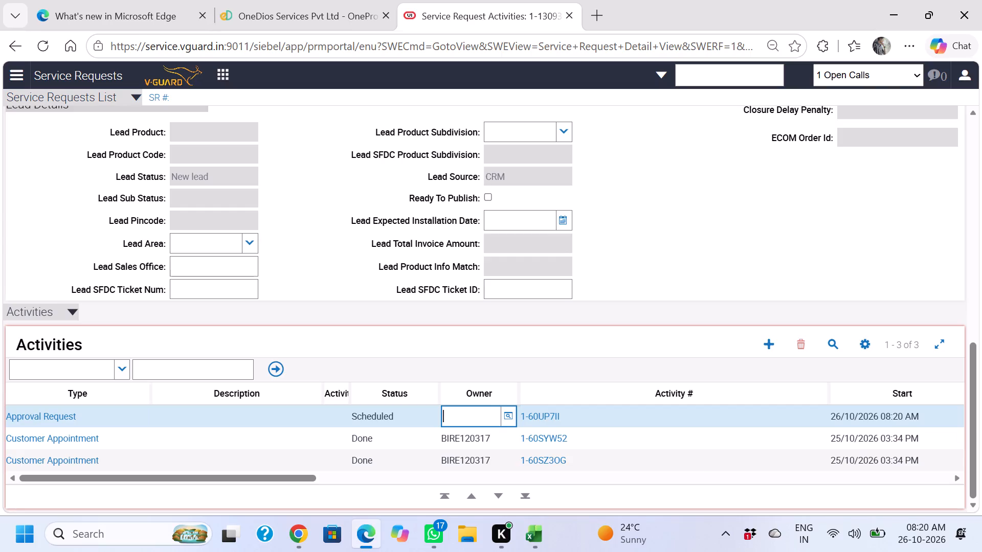
key("s")
left_click(501, 445)
scroll(94, 267, "up", 6)
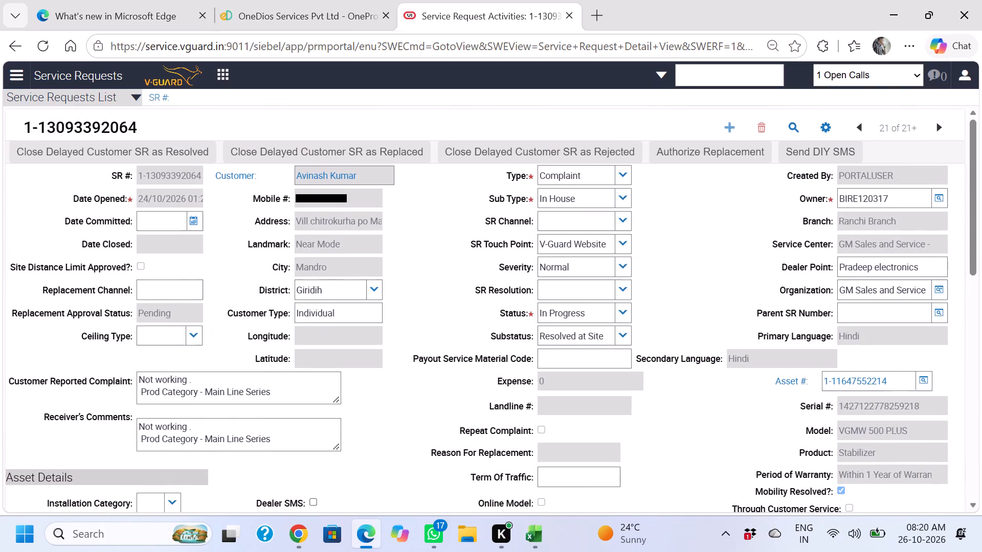
left_click(250, 286)
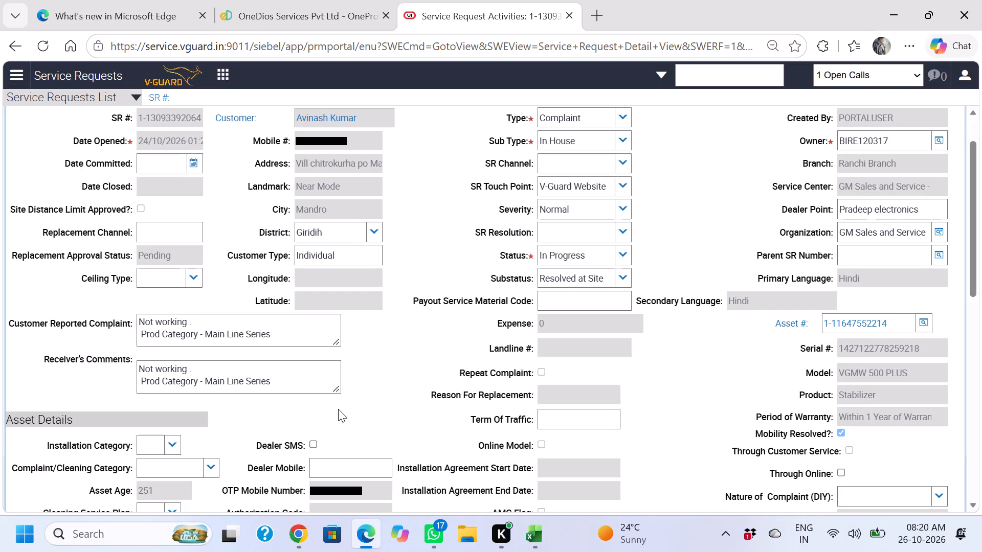
scroll(217, 98, "up", 1)
scroll(211, 152, "up", 2)
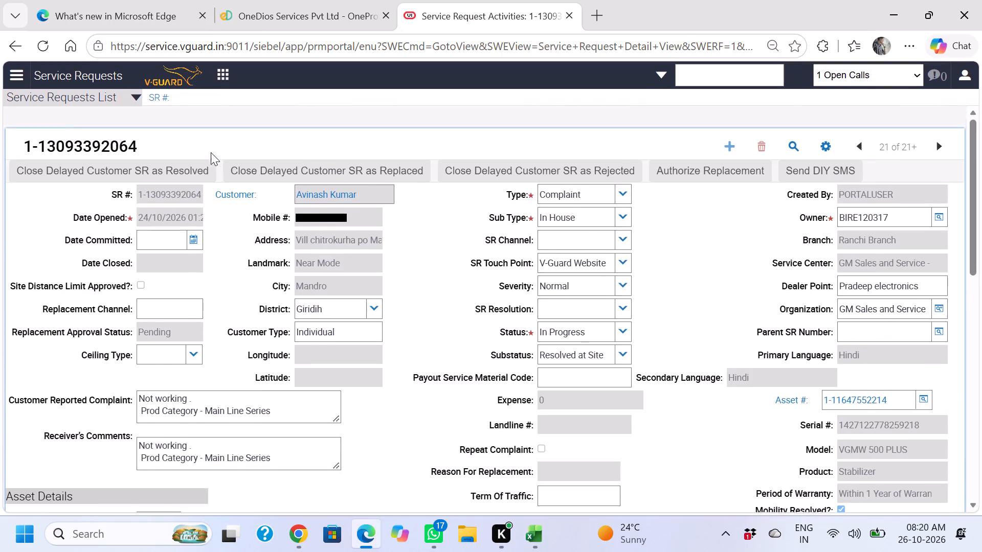
left_click_drag(142, 127, 13, 132)
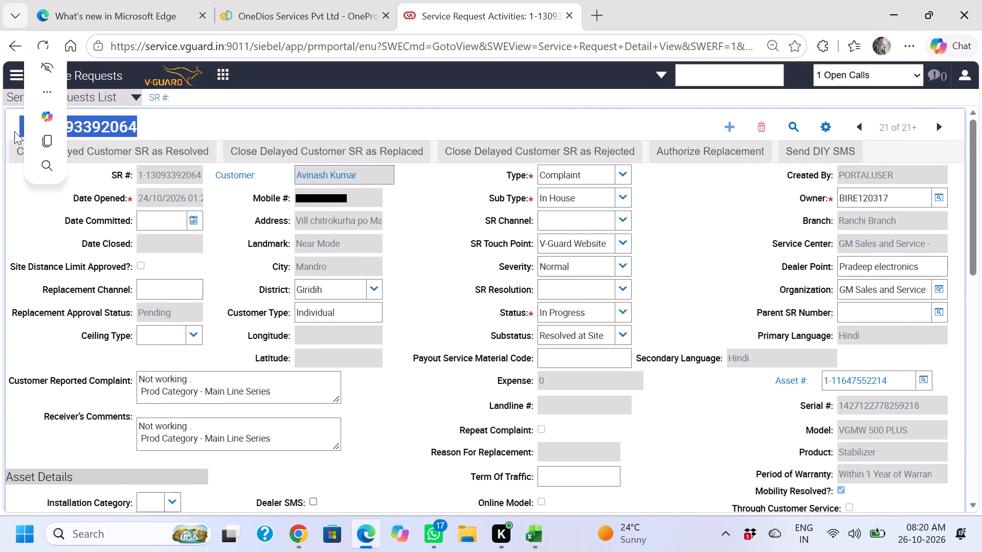
left_click(46, 140)
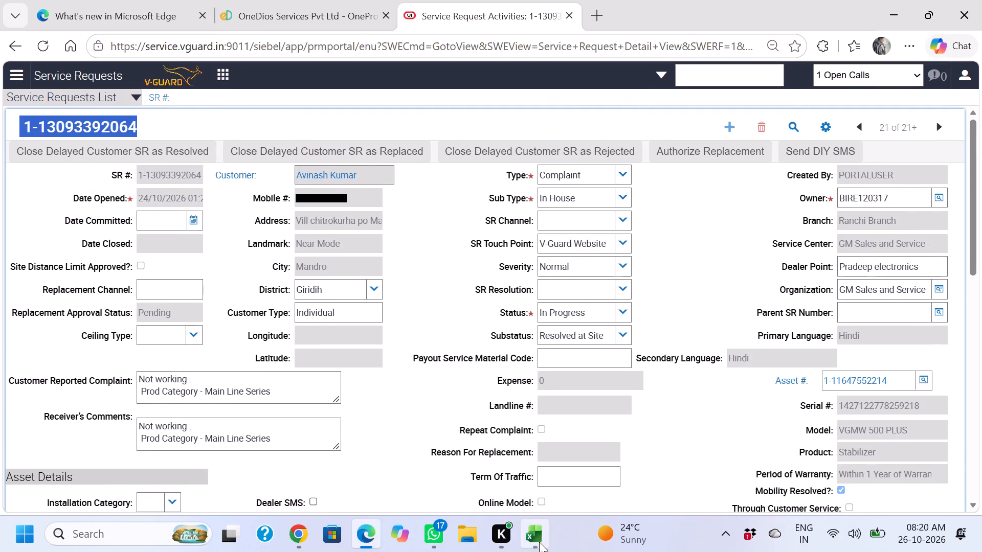
left_click(507, 484)
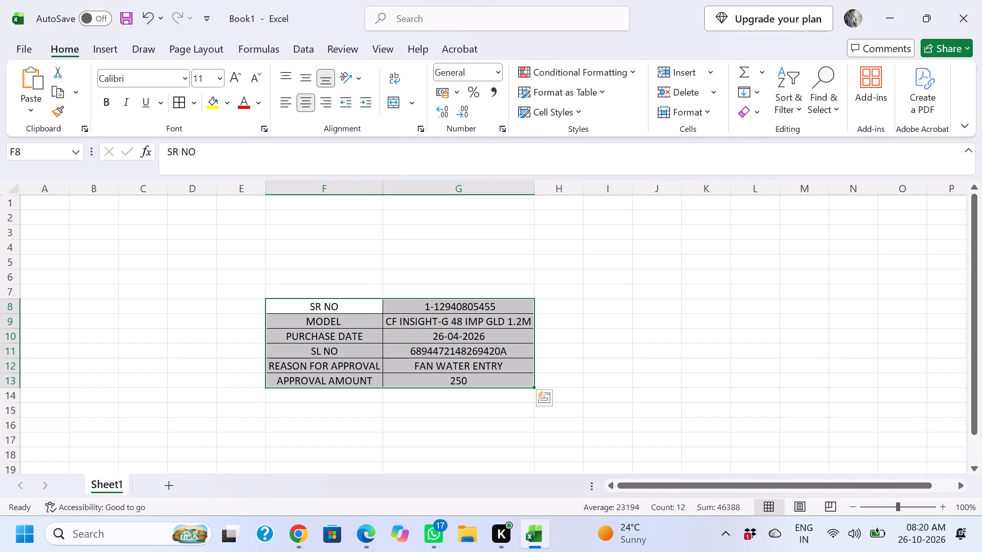
left_click(483, 305)
key("BackSpace")
right_click(483, 305)
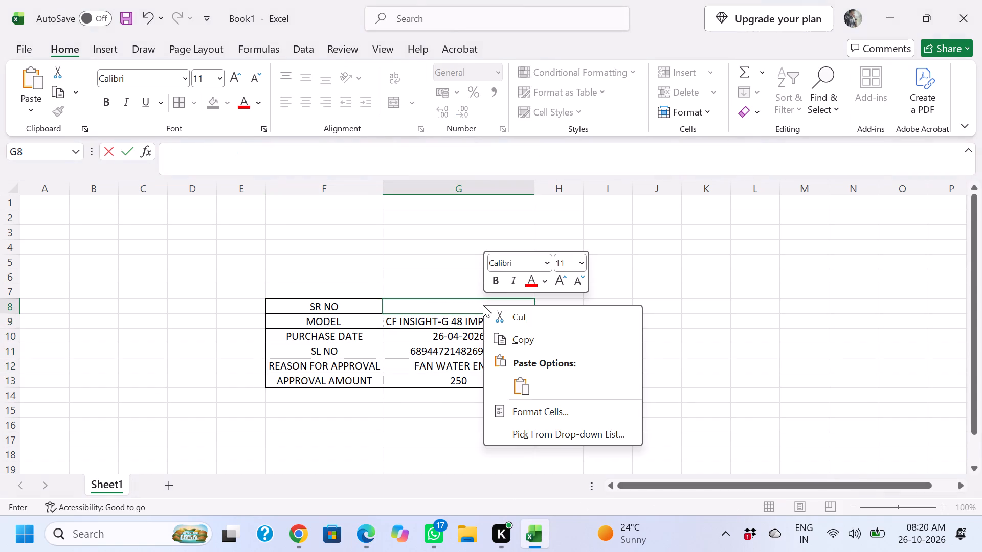
left_click(517, 388)
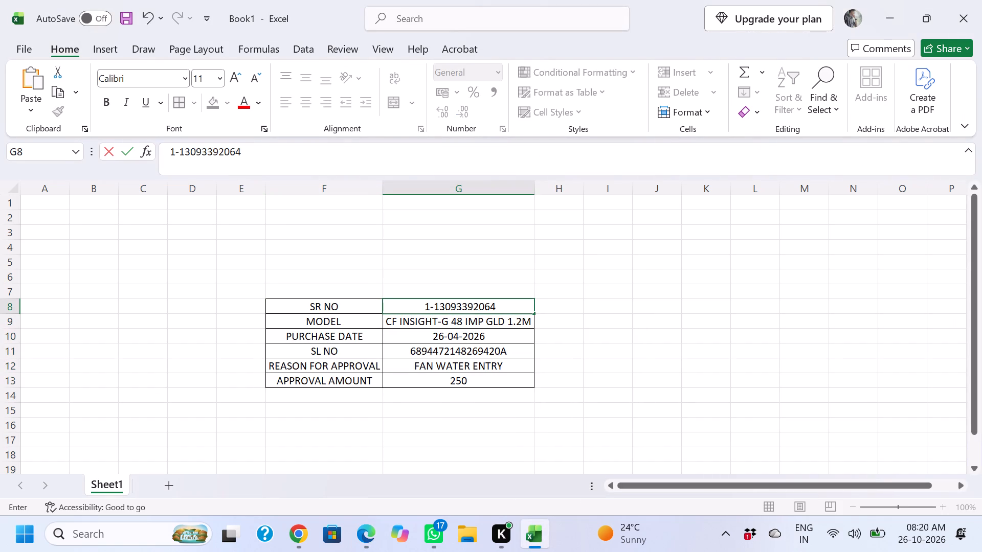
Replace the MODEL value in the Excel table with VGMW 500 PLUS, copied from the service request in Edge.
left_click(500, 323)
key("BackSpace")
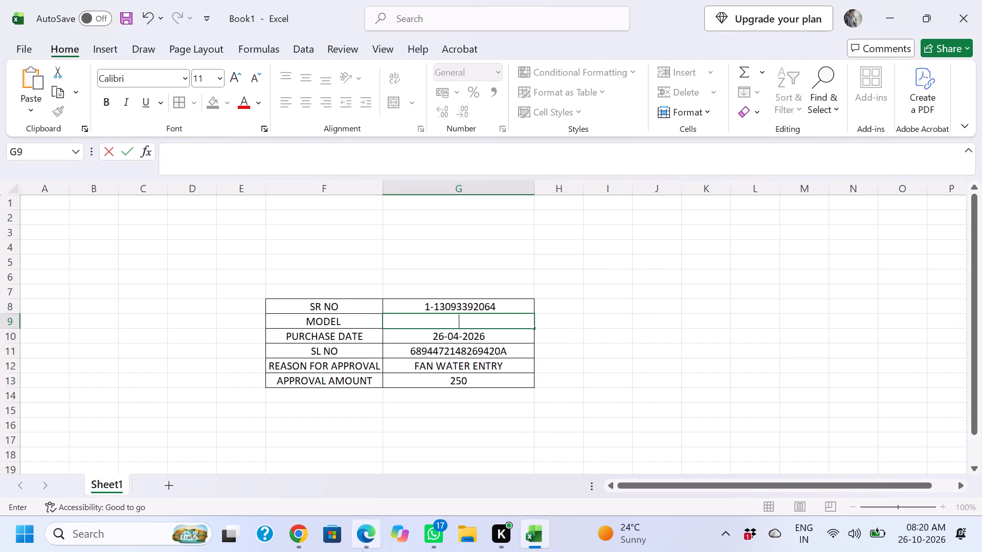
left_click(350, 466)
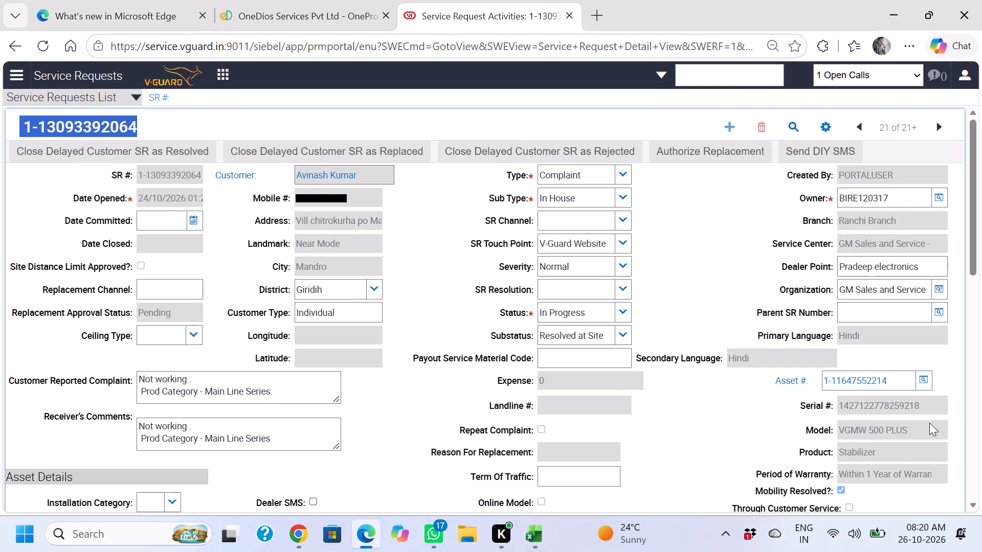
left_click_drag(929, 423, 835, 433)
left_click(855, 385)
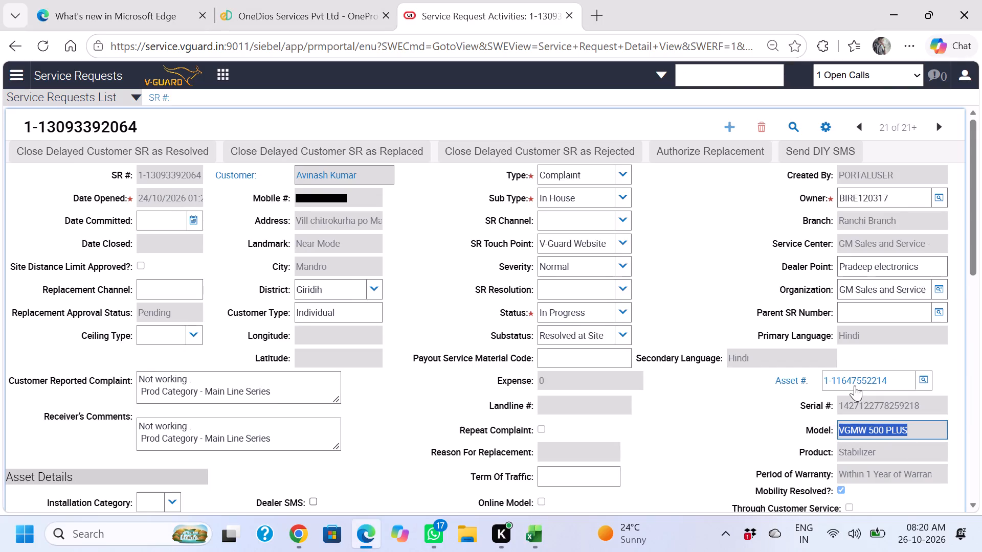
left_click(511, 449)
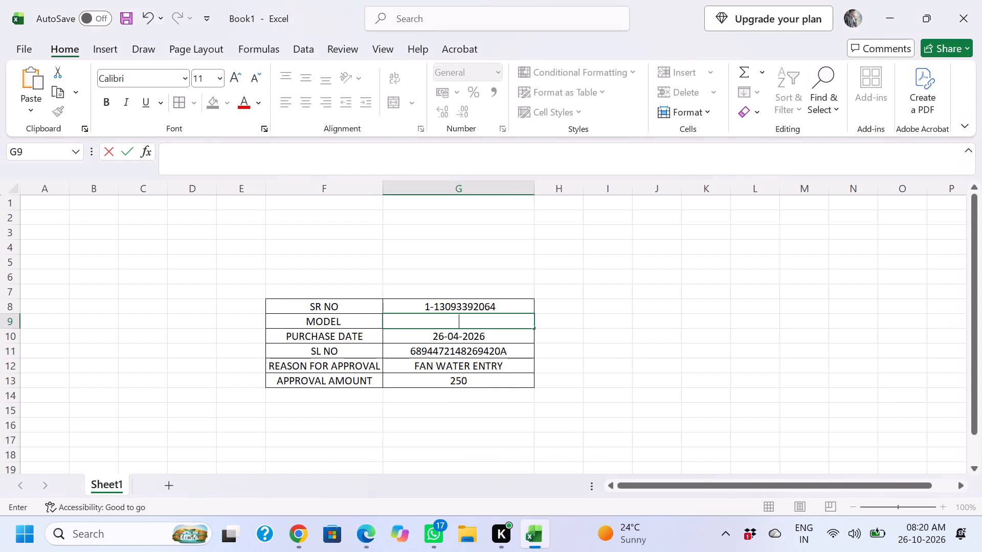
right_click(479, 319)
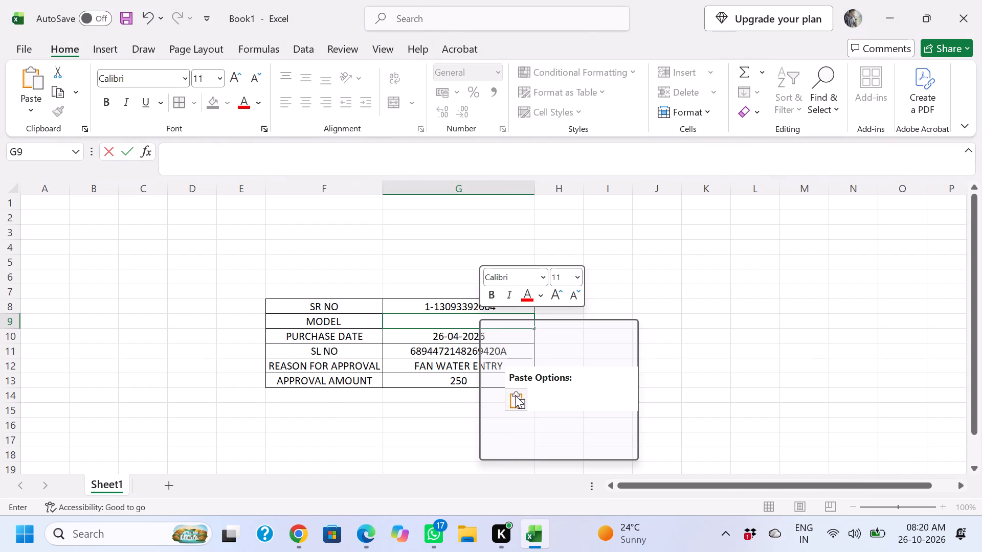
left_click(514, 396)
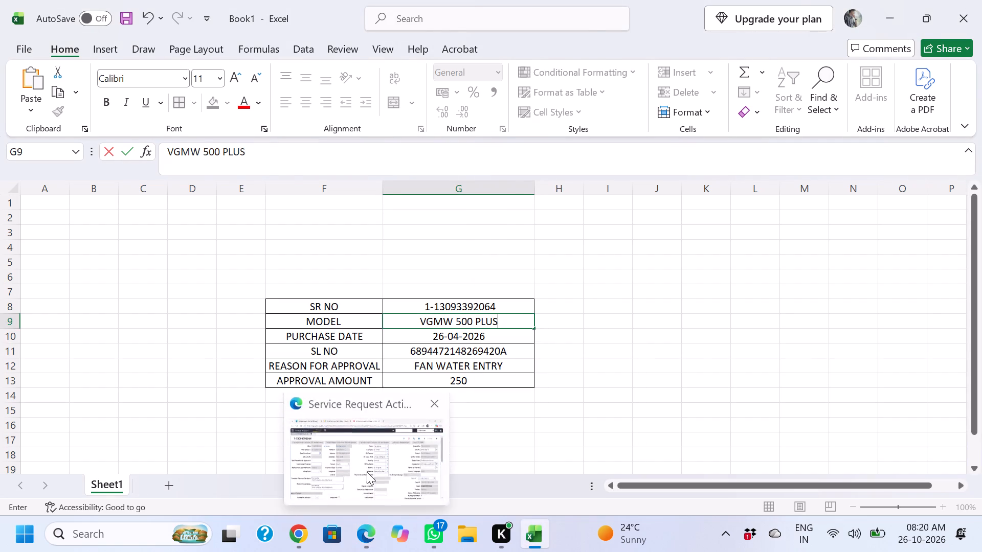
Look up the date of purchase in the request's asset record in Edge, return to the request, and enter 15/2/2026 as PURCHASE DATE in Excel.
left_click(367, 472)
left_click(777, 379)
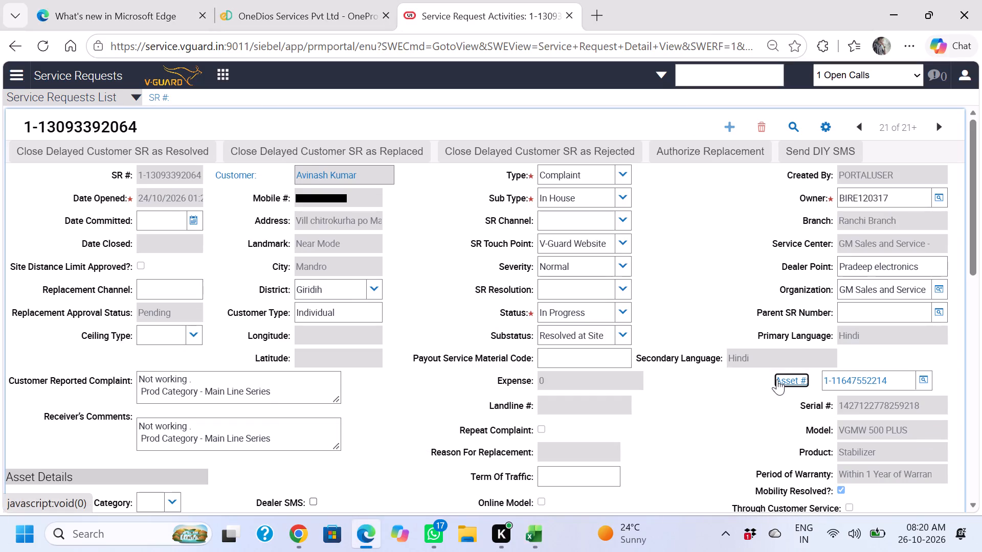
scroll(586, 379, "up", 3)
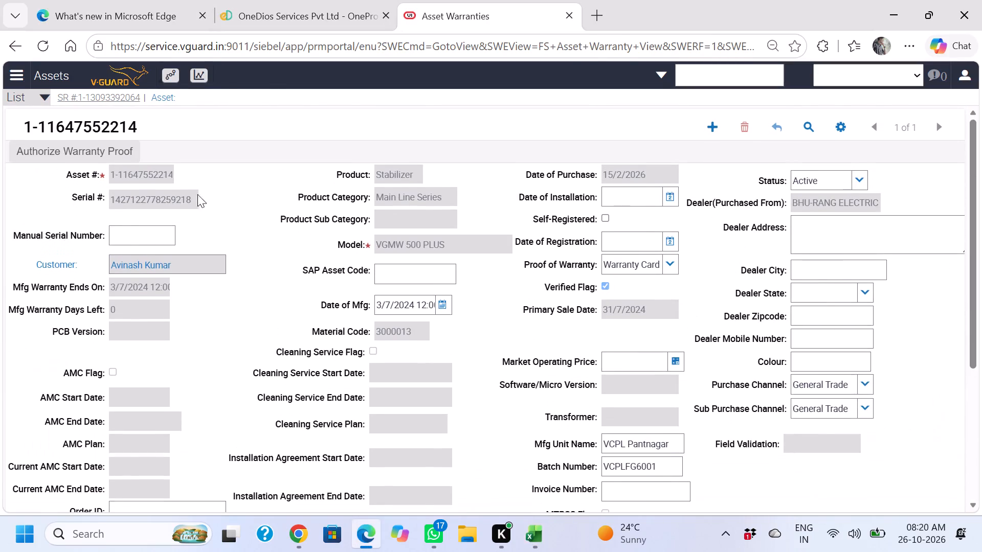
left_click(129, 101)
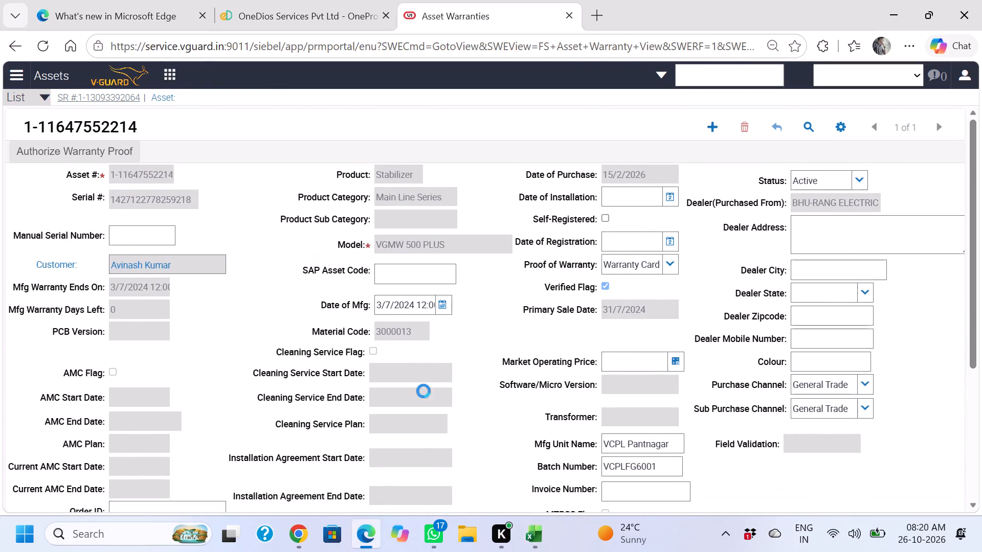
left_click(516, 432)
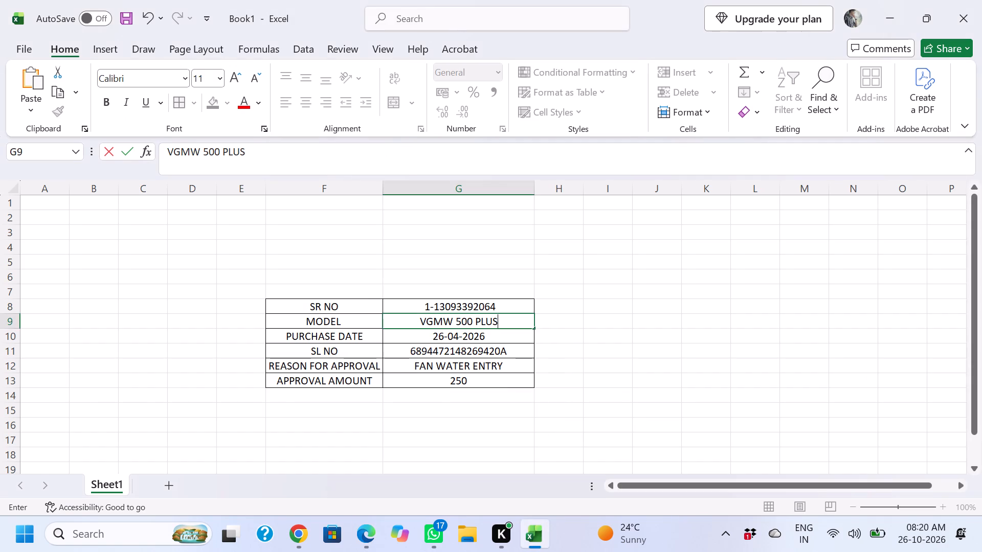
left_click(464, 334)
key("BackSpace")
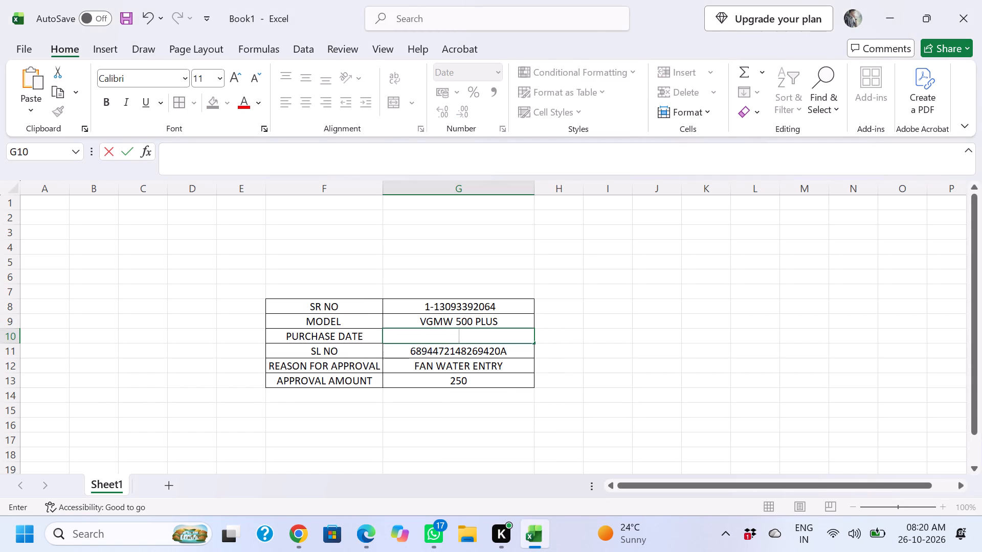
type("15/2/2026")
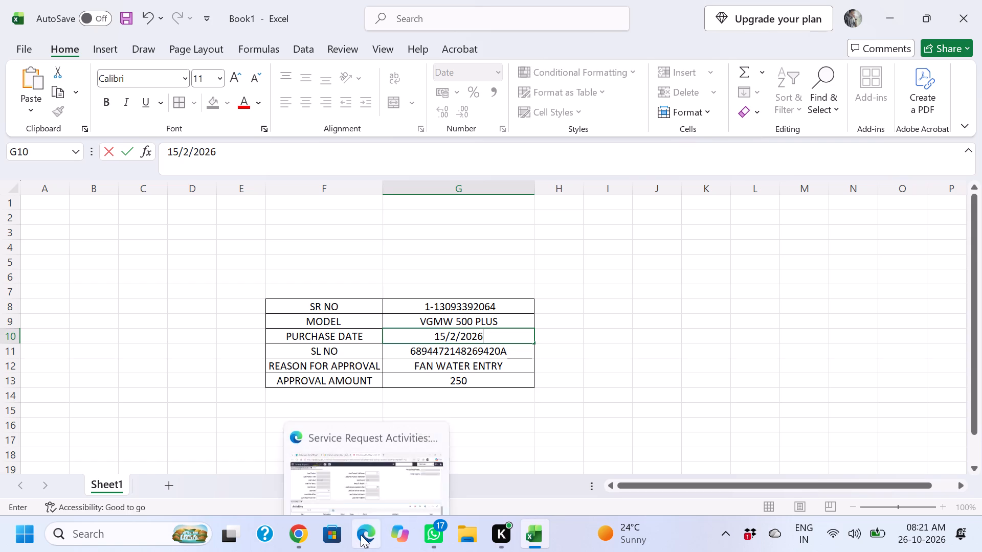
left_click(357, 494)
scroll(330, 332, "up", 4)
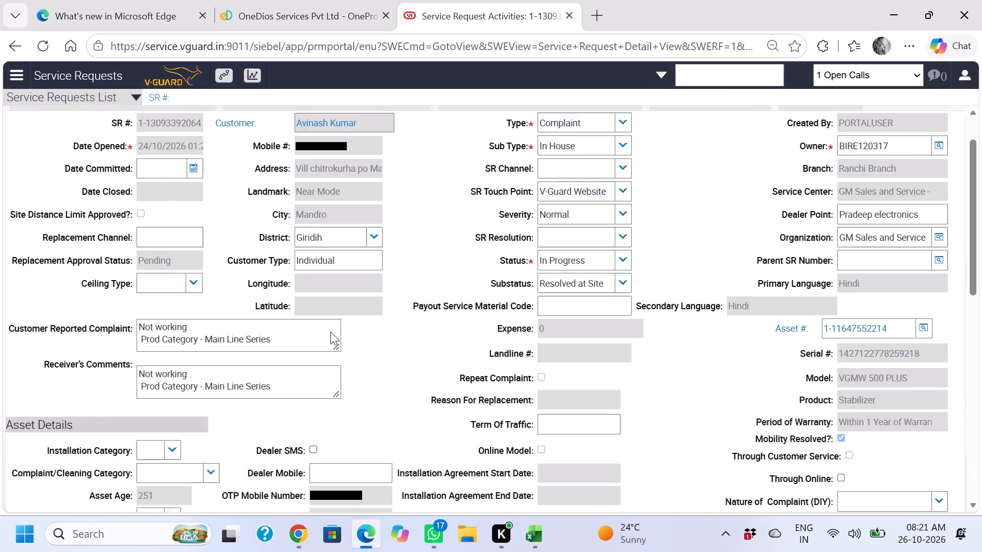
scroll(330, 332, "up", 1)
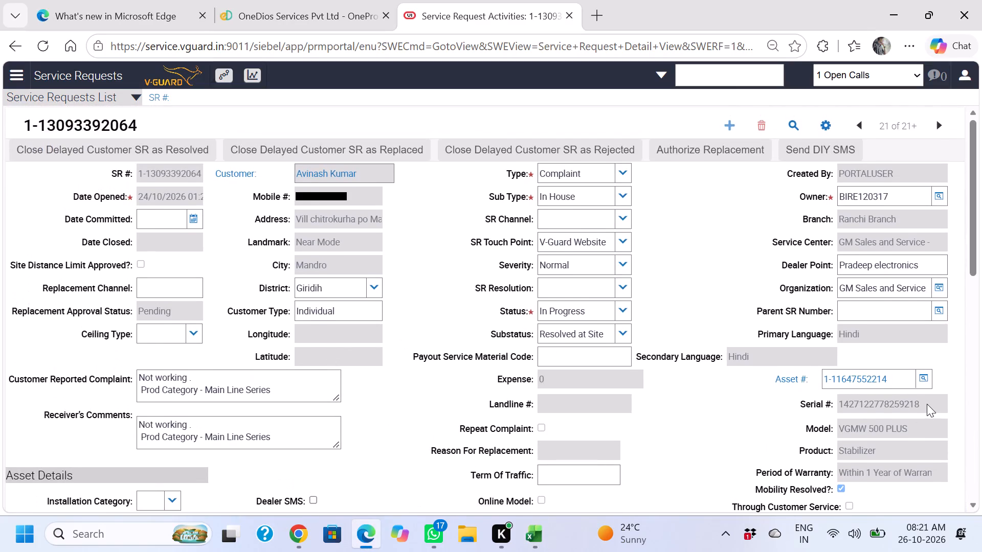
left_click_drag(927, 404, 821, 402)
left_click(855, 342)
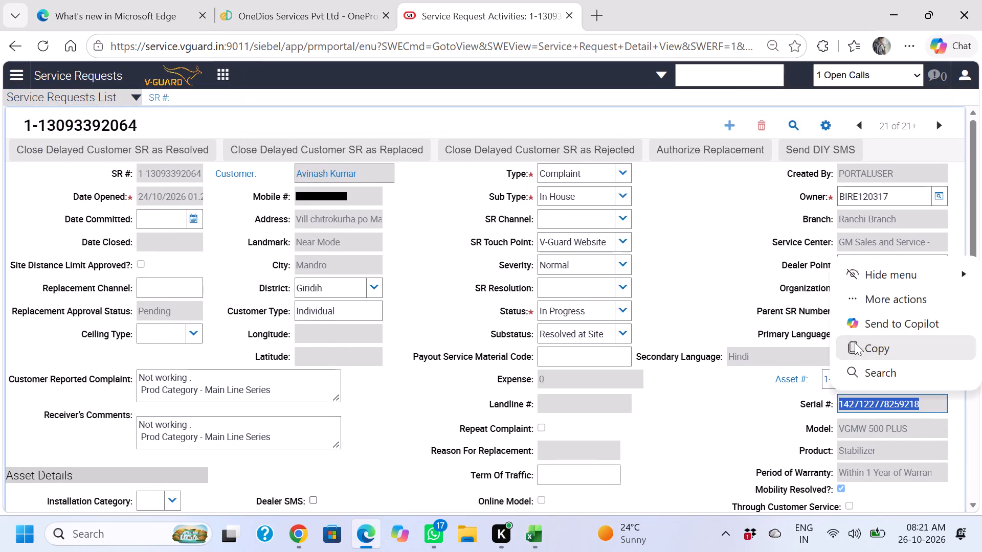
left_click(498, 454)
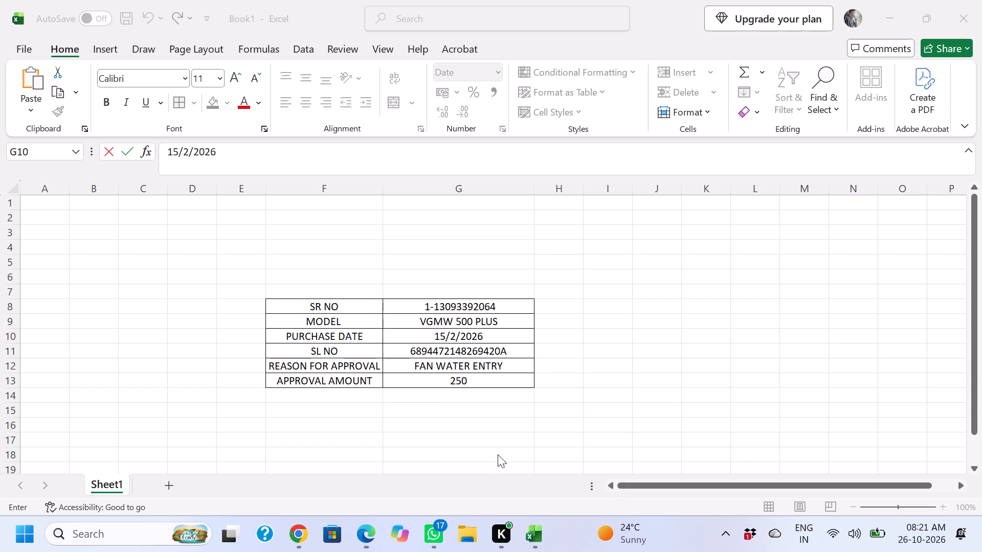
triple_click(501, 350)
left_click(501, 350)
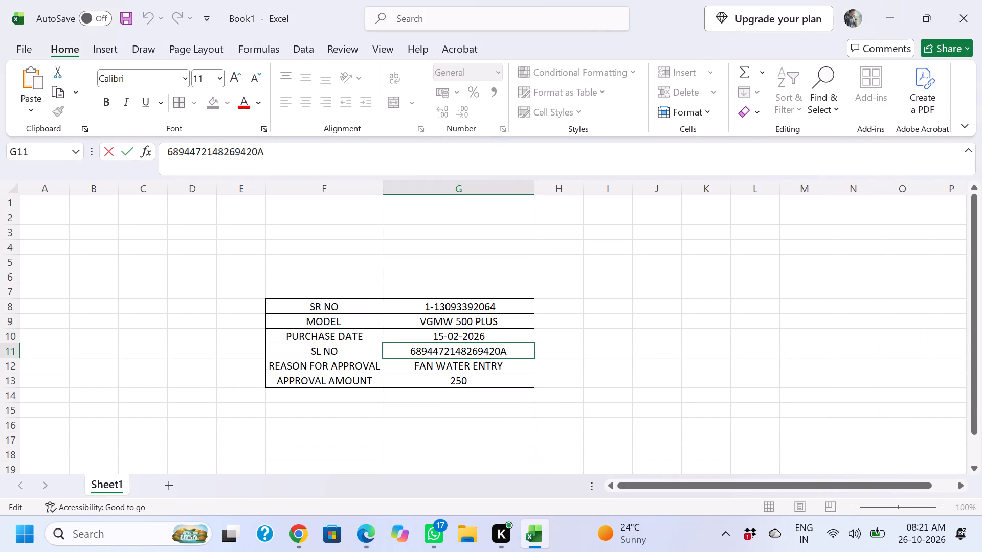
key("BackSpace")
key("BackSpace")
key("BackSpace")
key("BackSpace")
key("BackSpace")
key("BackSpace")
key("BackSpace")
key("BackSpace")
key("BackSpace")
key("BackSpace")
key("BackSpace")
key("BackSpace")
key("BackSpace")
key("BackSpace")
key("BackSpace")
key("BackSpace")
key("BackSpace")
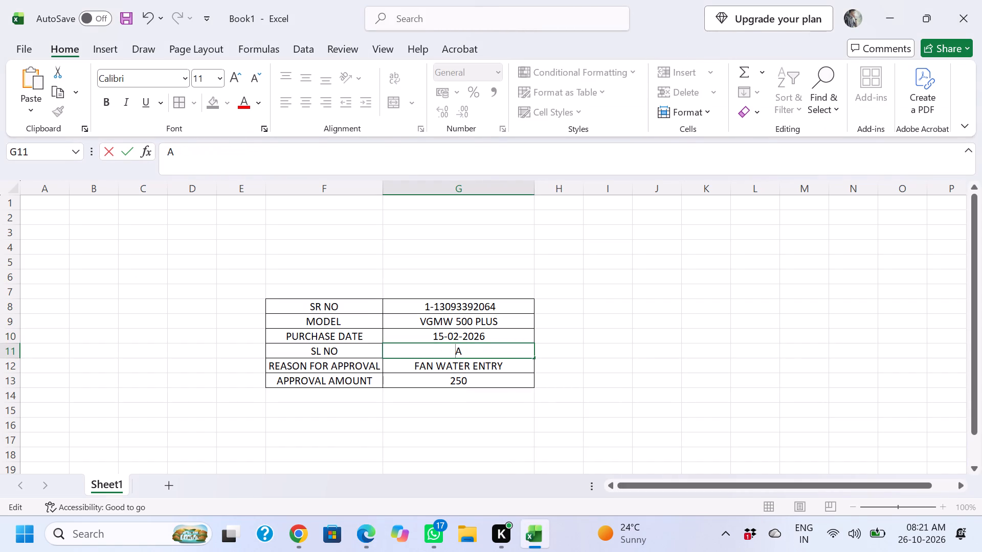
right_click(431, 351)
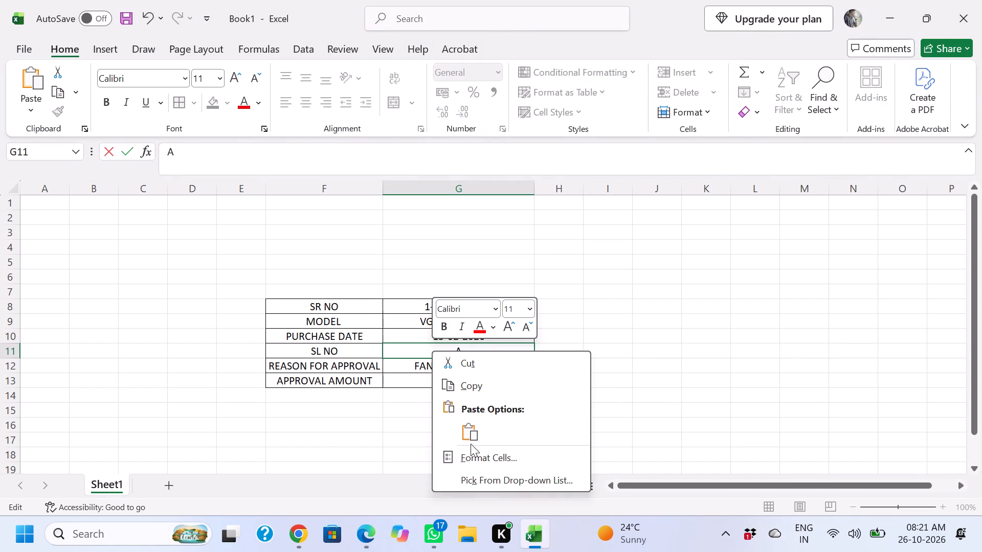
left_click(469, 429)
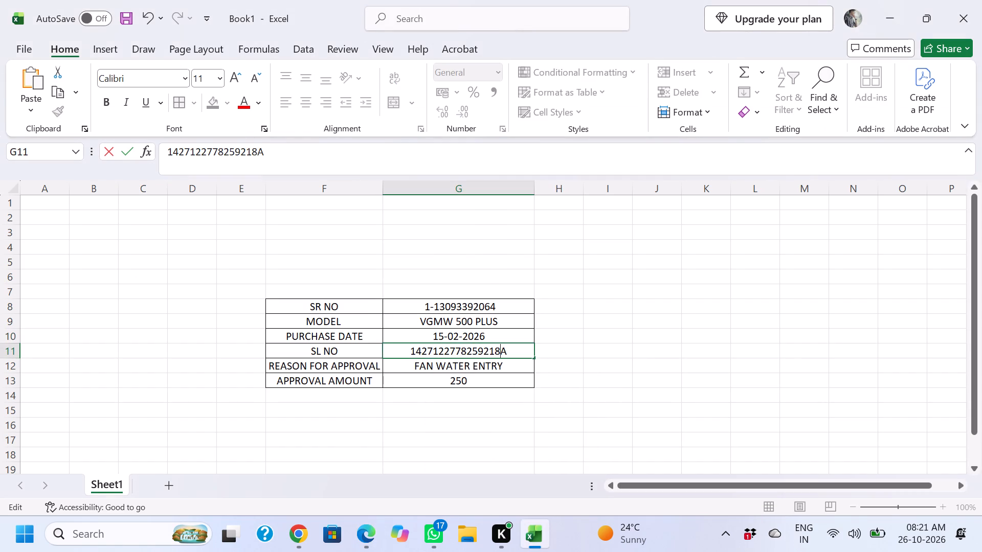
Replace the REASON FOR APPROVAL value with SINGLE COMPLAINT.
left_click(465, 372)
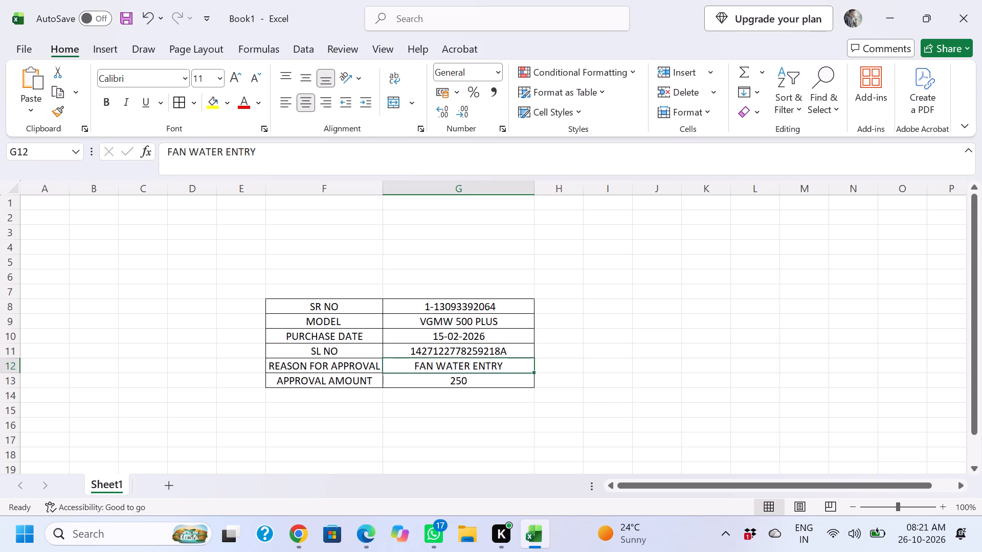
key("BackSpace")
type("SINGLE")
key("space")
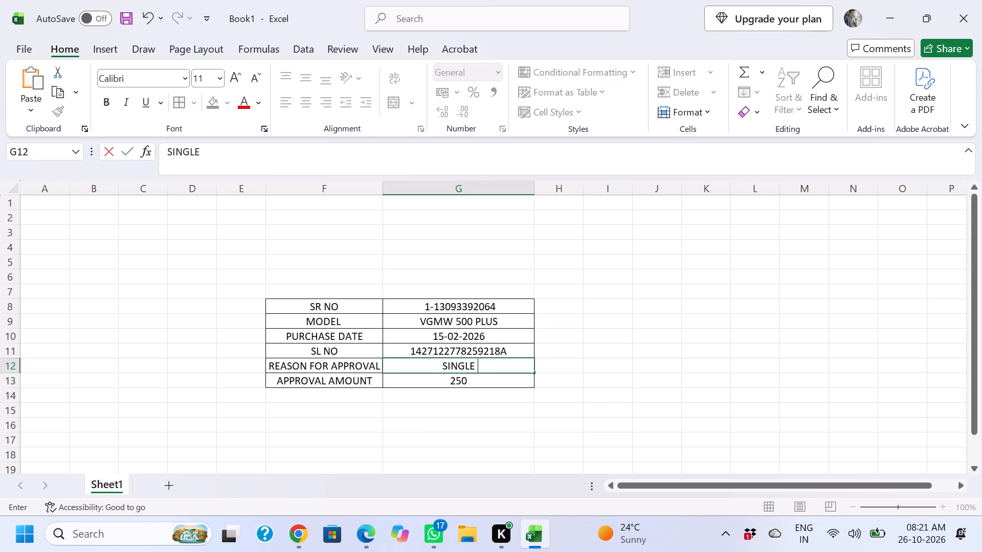
key("v")
key("BackSpace")
type("COMPLAINT")
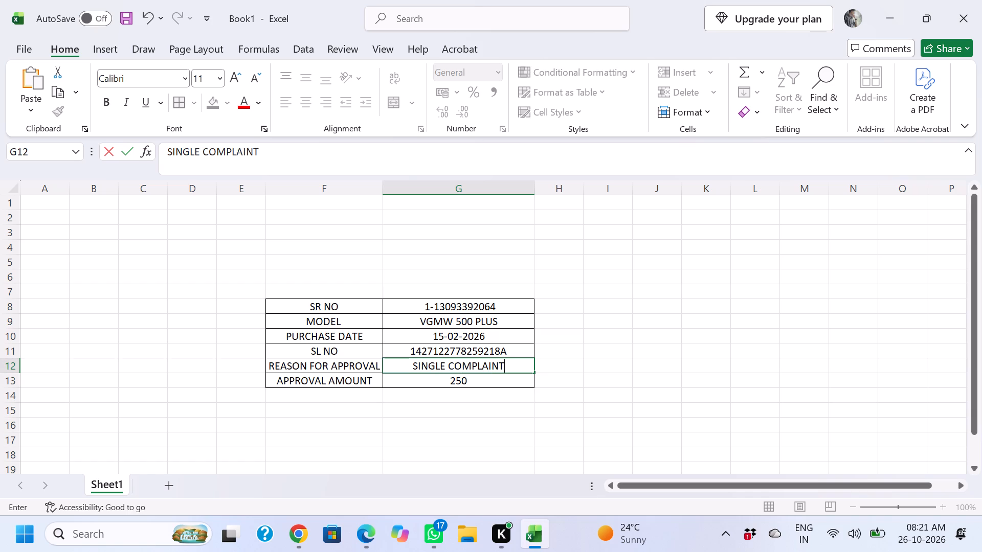
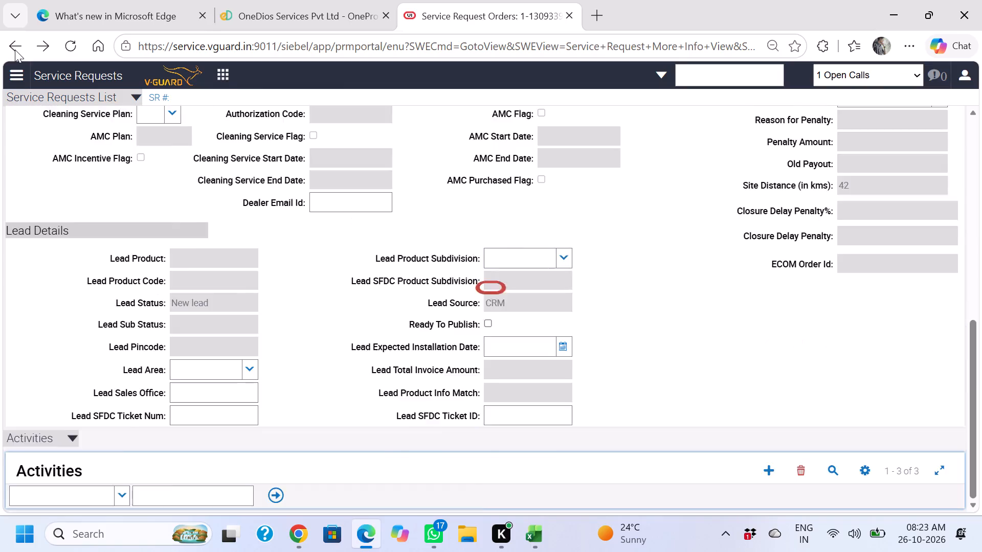
left_click(15, 50)
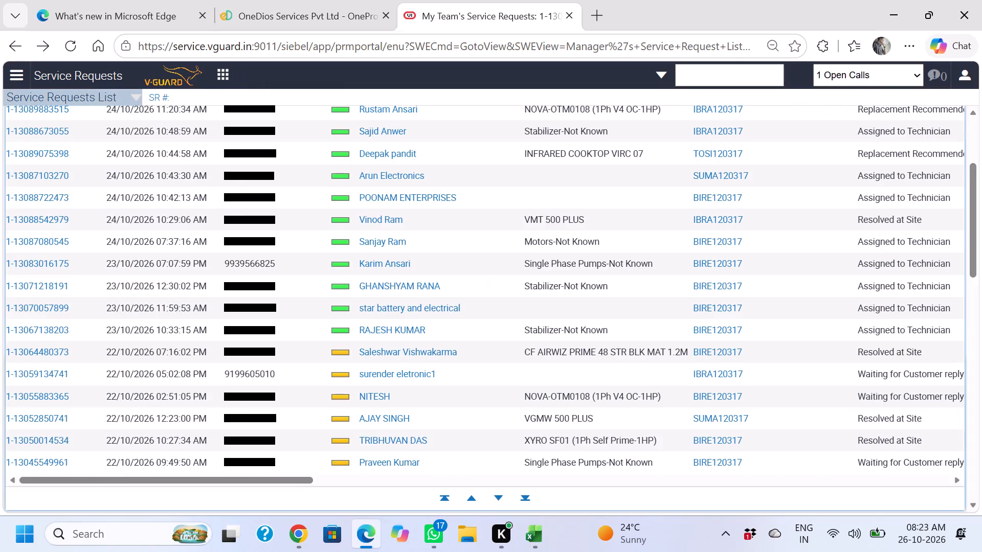
scroll(225, 238, "up", 3)
scroll(259, 294, "down", 1)
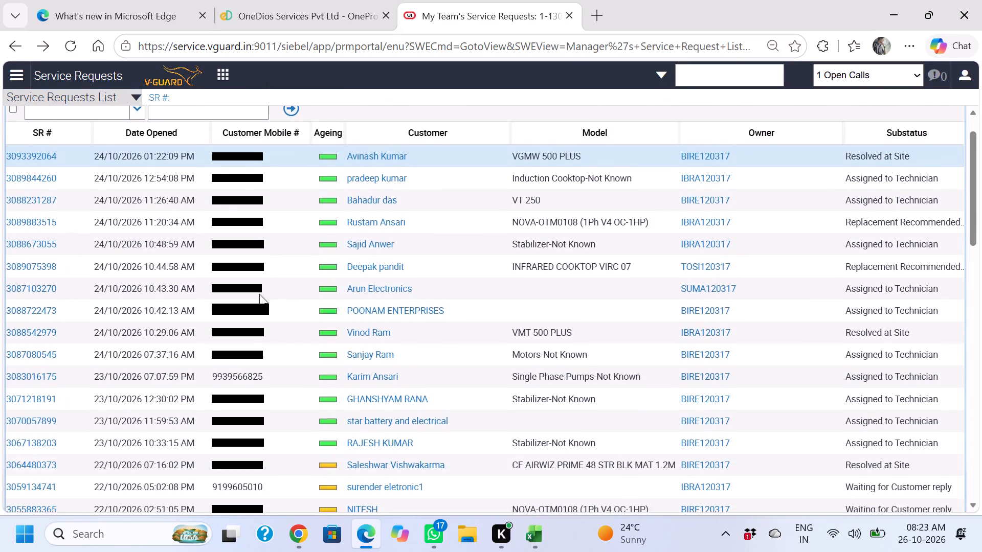
scroll(259, 294, "down", 1)
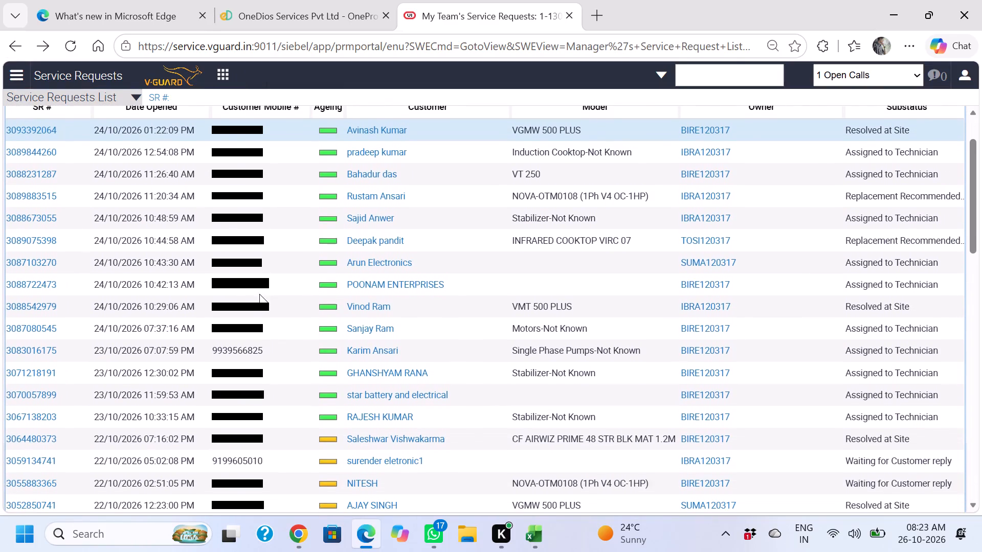
scroll(259, 294, "down", 2)
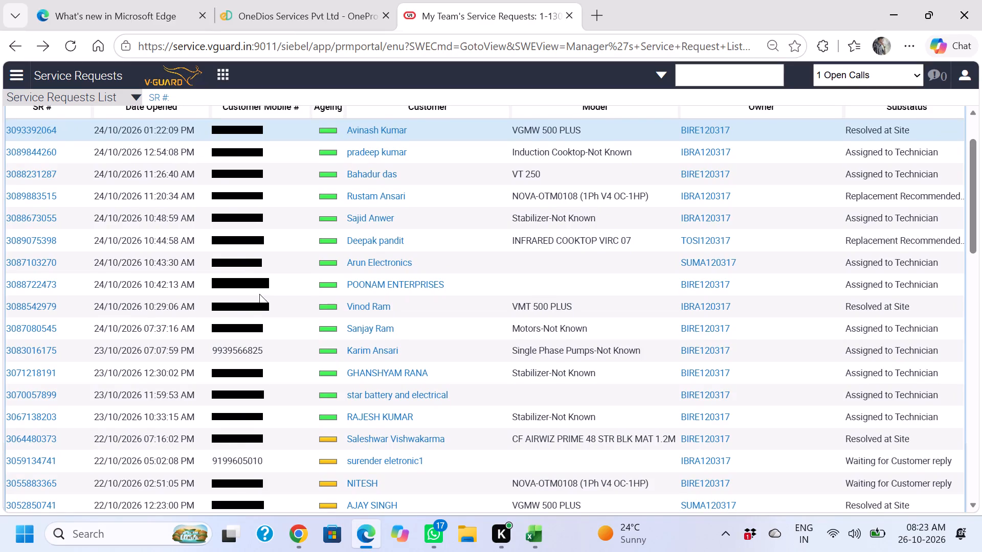
scroll(259, 294, "down", 1)
scroll(439, 335, "down", 1)
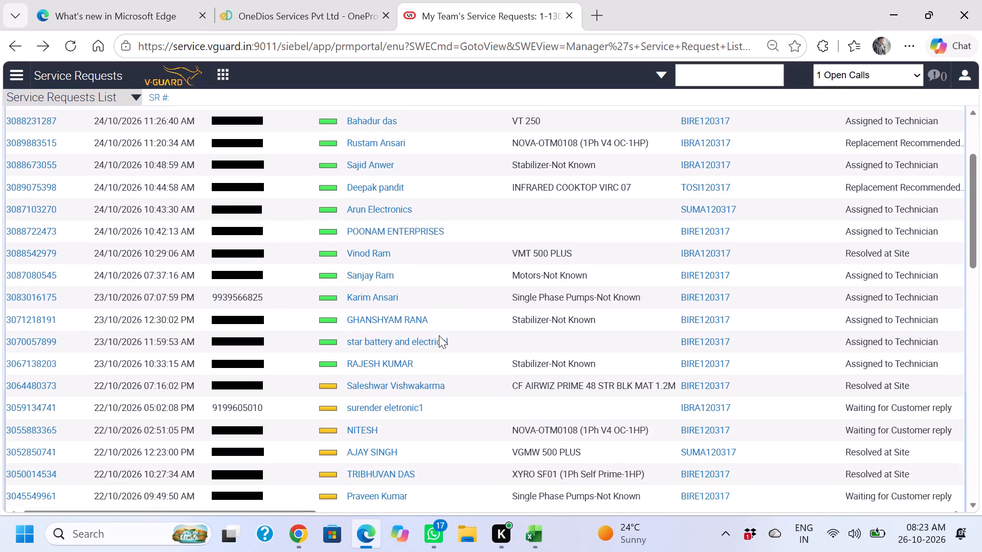
scroll(439, 335, "down", 2)
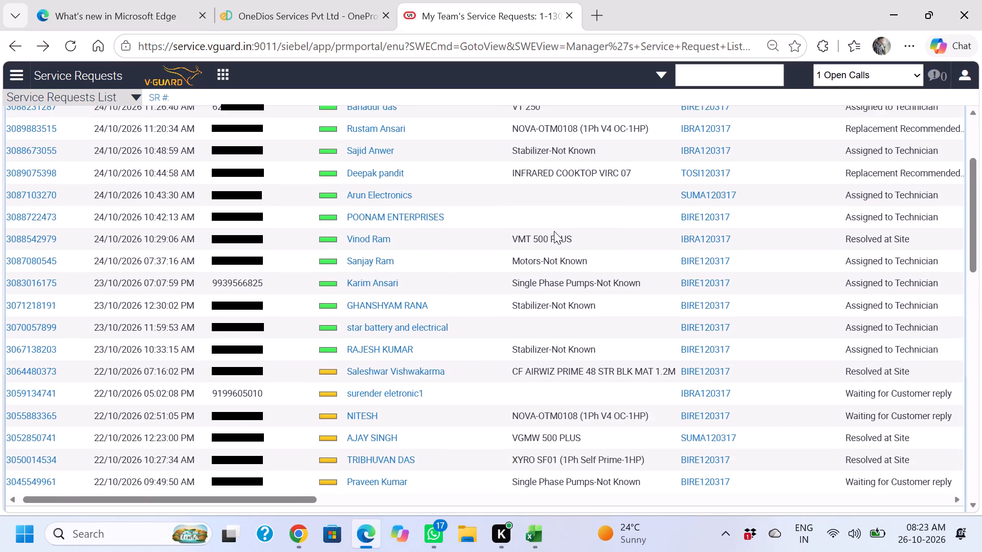
left_click(44, 235)
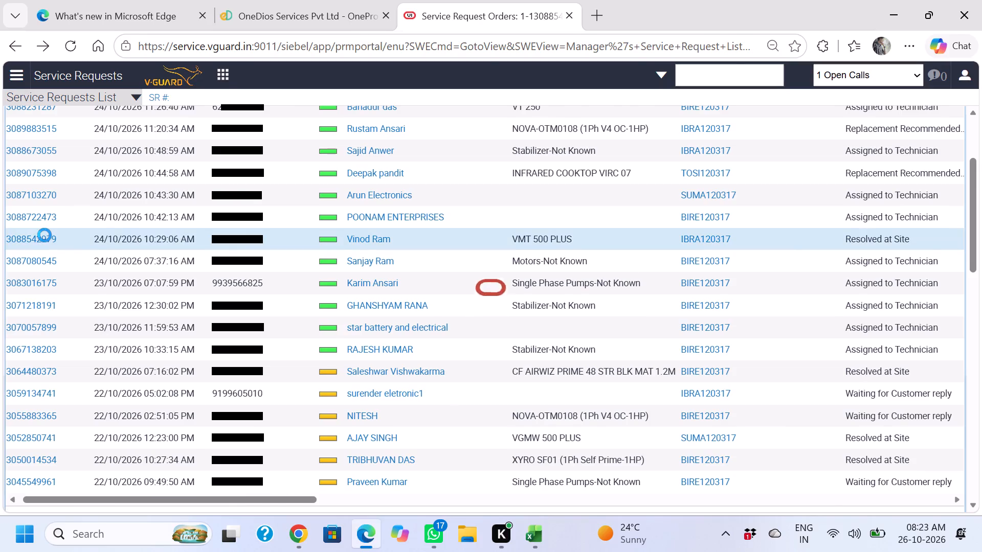
scroll(78, 511, "down", 6)
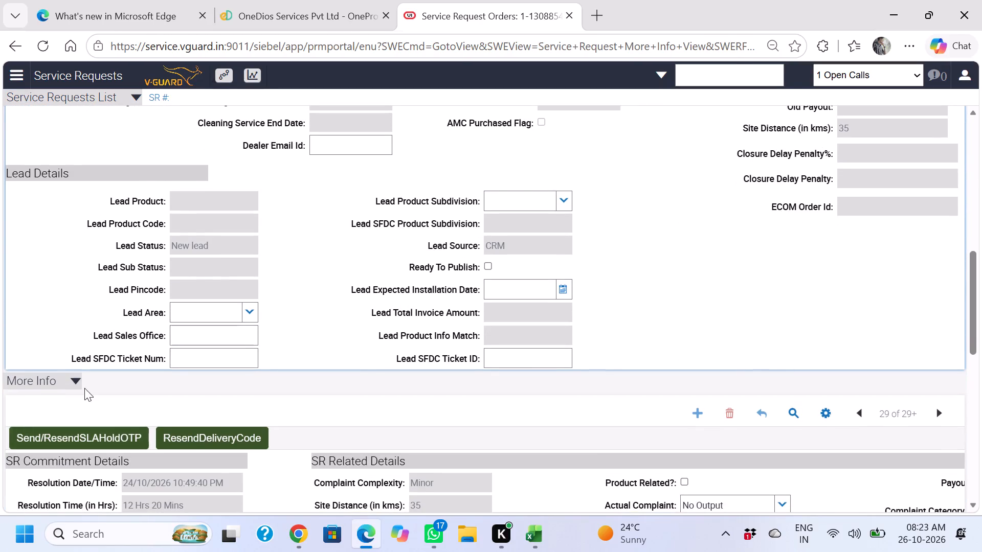
left_click(67, 379)
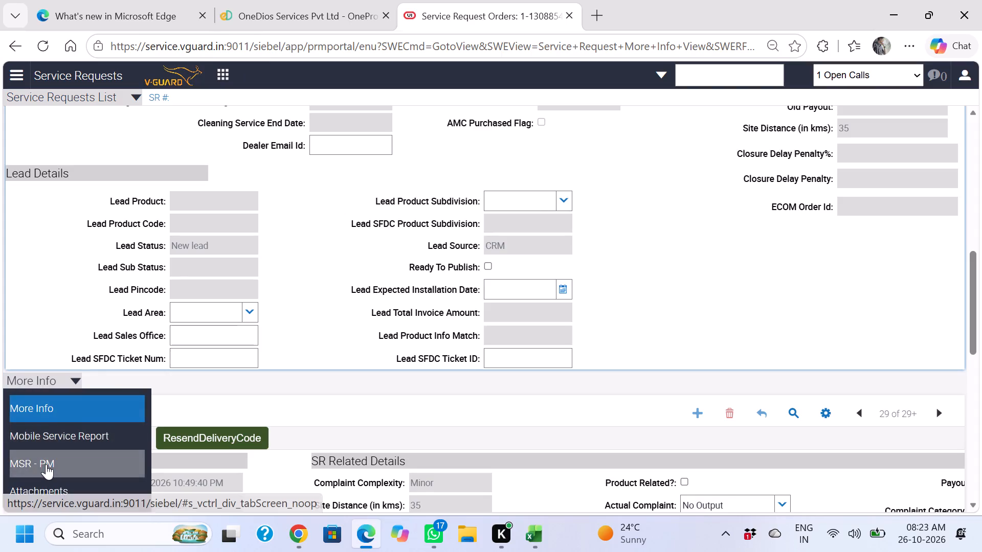
scroll(46, 465, "down", 1)
left_click(66, 445)
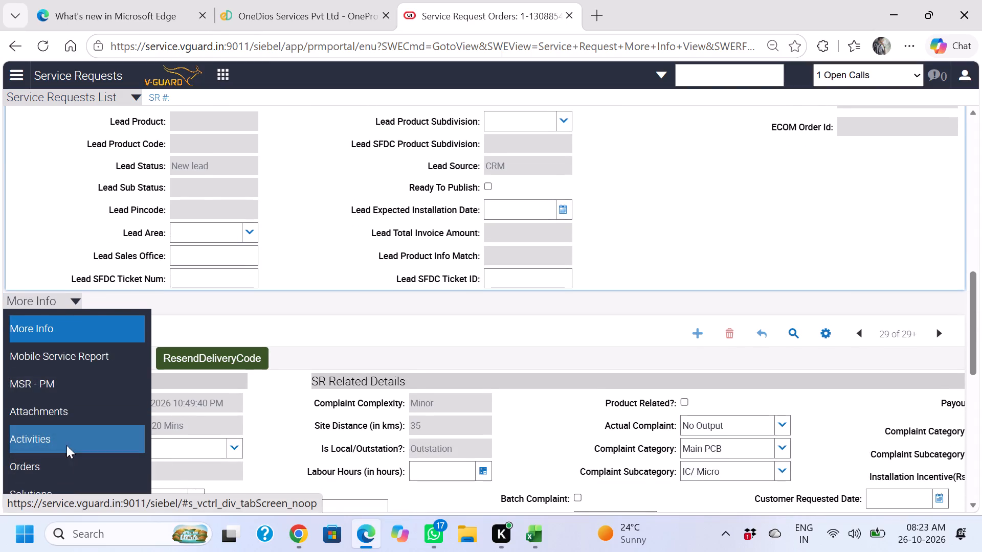
Add a new activity to the service request and set its type to Approval Request.
scroll(376, 329, "up", 3)
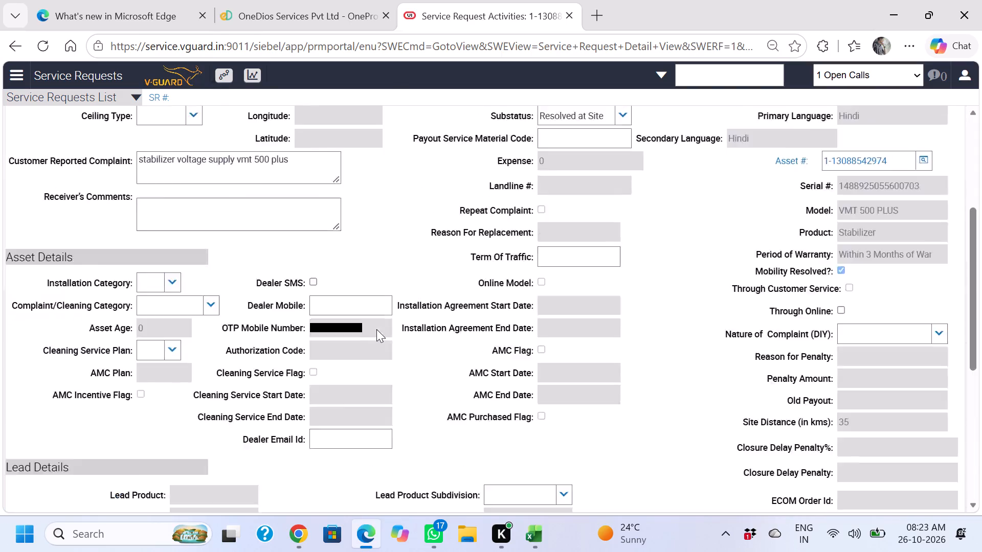
scroll(376, 329, "up", 5)
scroll(376, 329, "down", 5)
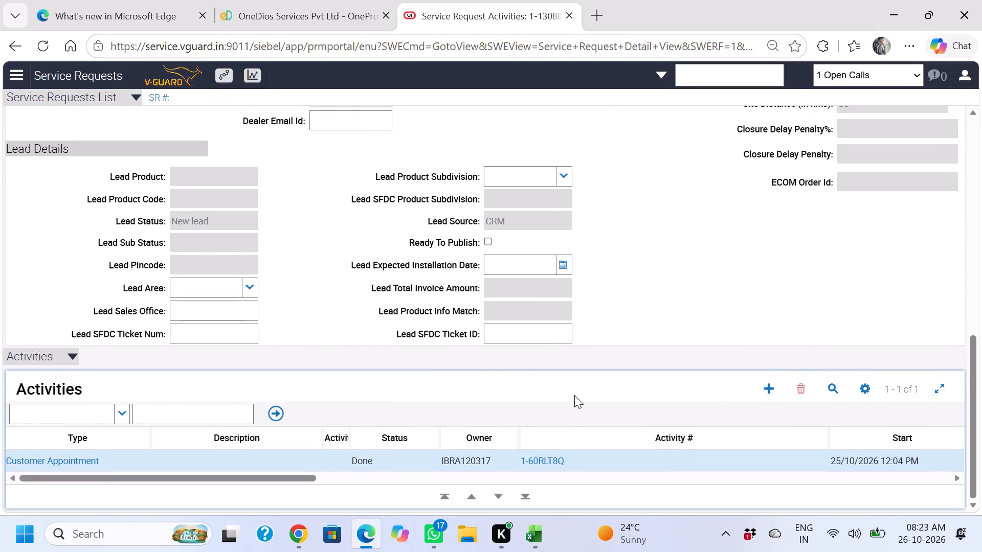
left_click(763, 380)
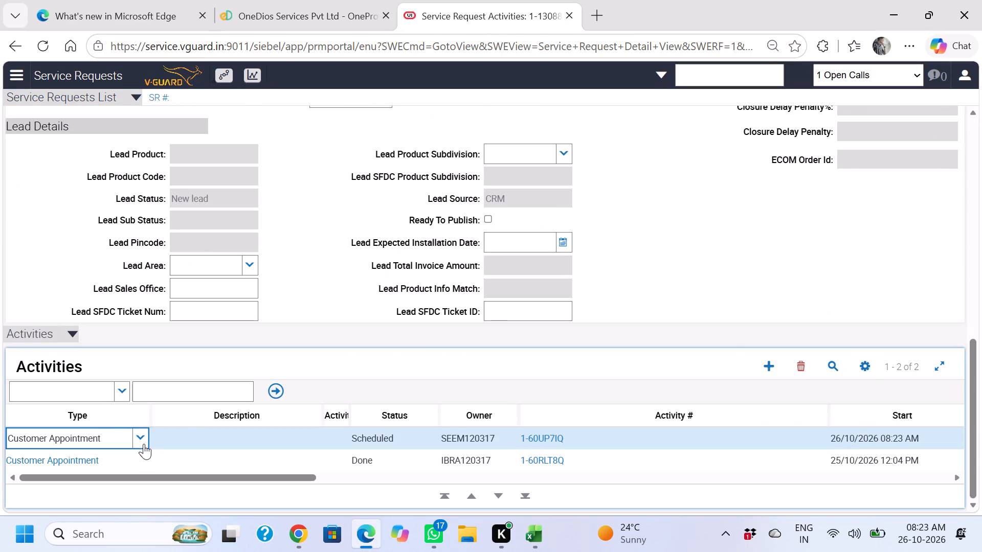
left_click(143, 442)
scroll(144, 280, "up", 5)
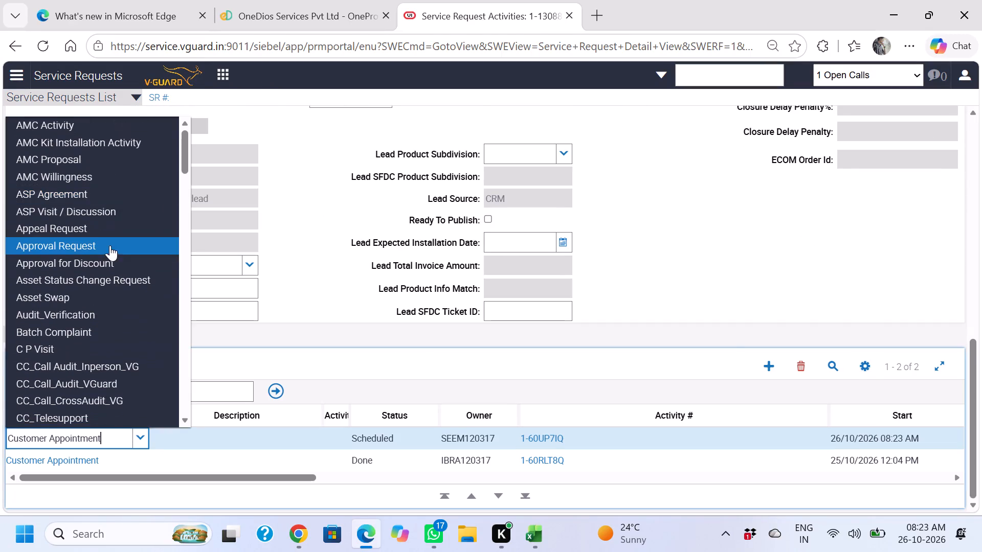
double_click(111, 235)
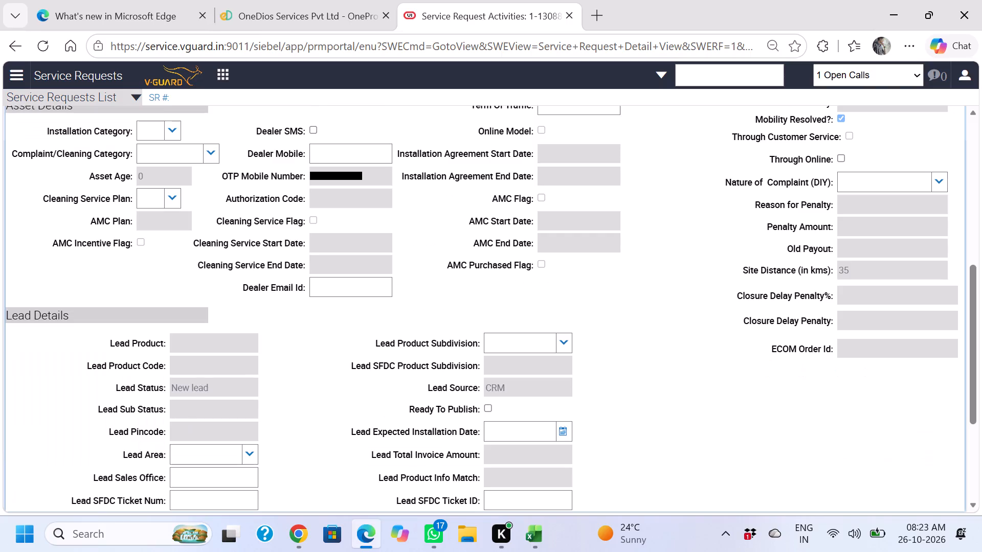
scroll(252, 436, "down", 4)
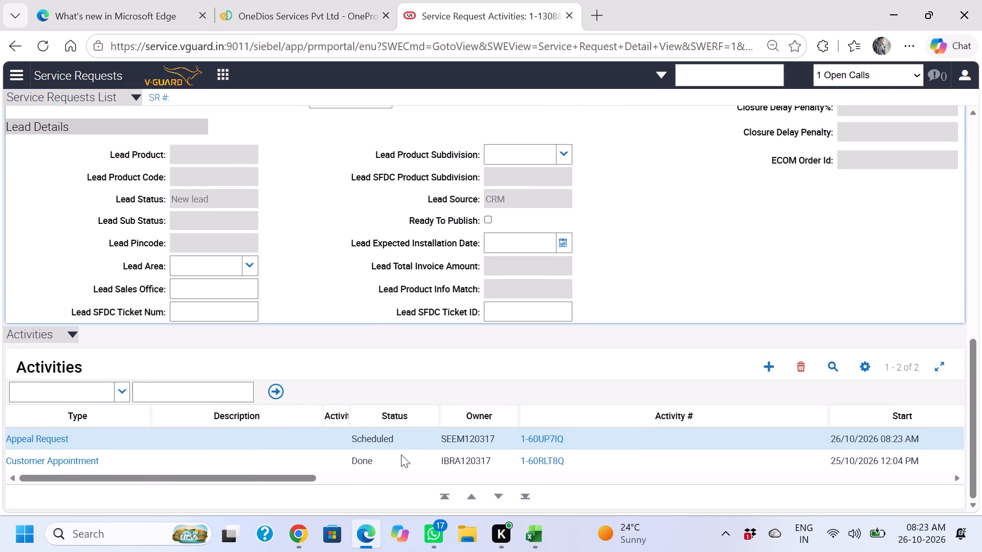
left_click(480, 446)
left_click(94, 439)
left_click(137, 439)
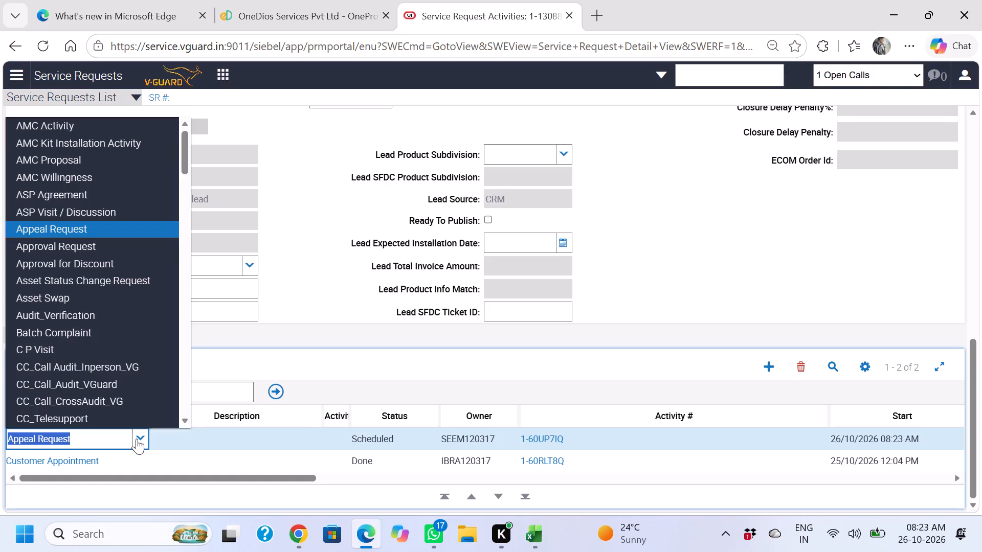
left_click(103, 254)
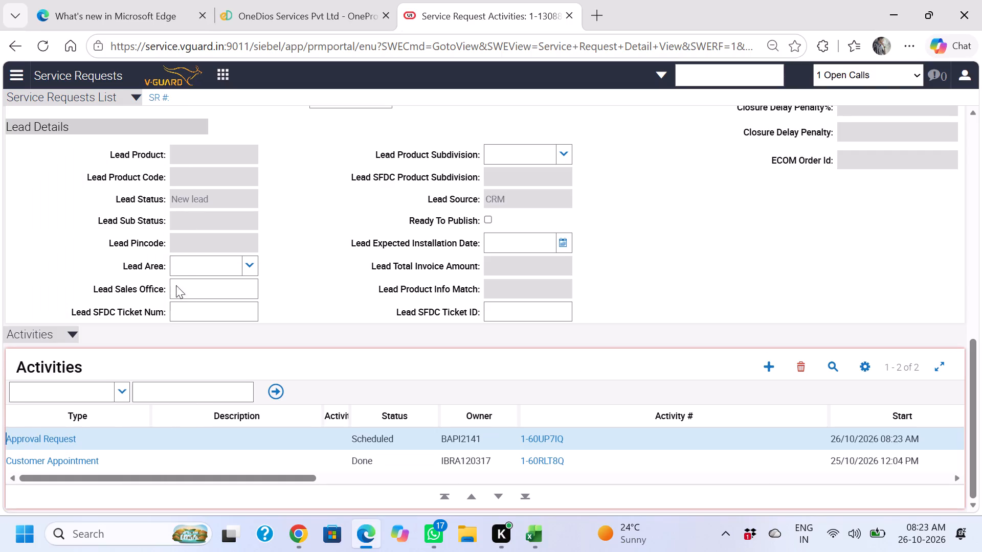
Replace the owner of the Approval Request activity with the suggested login beginning with S.
double_click(489, 436)
key("BackSpace")
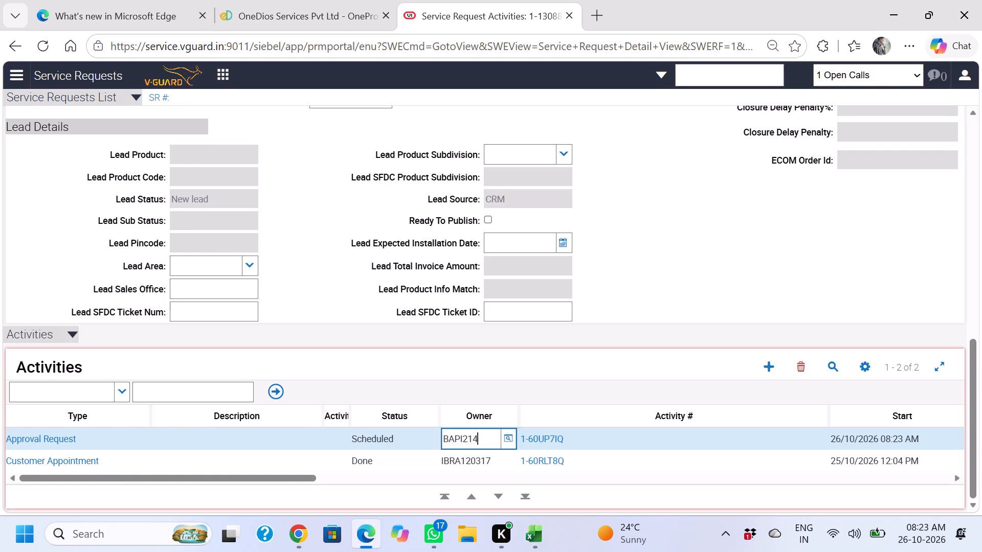
key("BackSpace")
key("BackSpace")
key("BackSpace")
key("BackSpace")
key("BackSpace")
key("BackSpace")
key("BackSpace")
key("BackSpace")
key("BackSpace")
key("BackSpace")
key("BackSpace")
key("BackSpace")
key("BackSpace")
key("BackSpace")
key("BackSpace")
key("s")
left_click(499, 473)
scroll(417, 271, "up", 4)
scroll(404, 412, "up", 5)
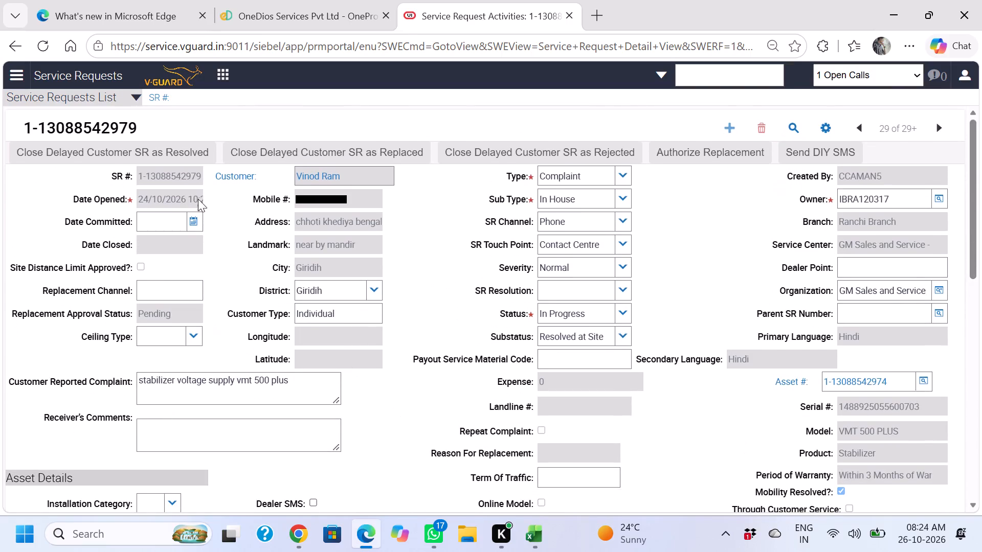
left_click_drag(139, 125, 62, 124)
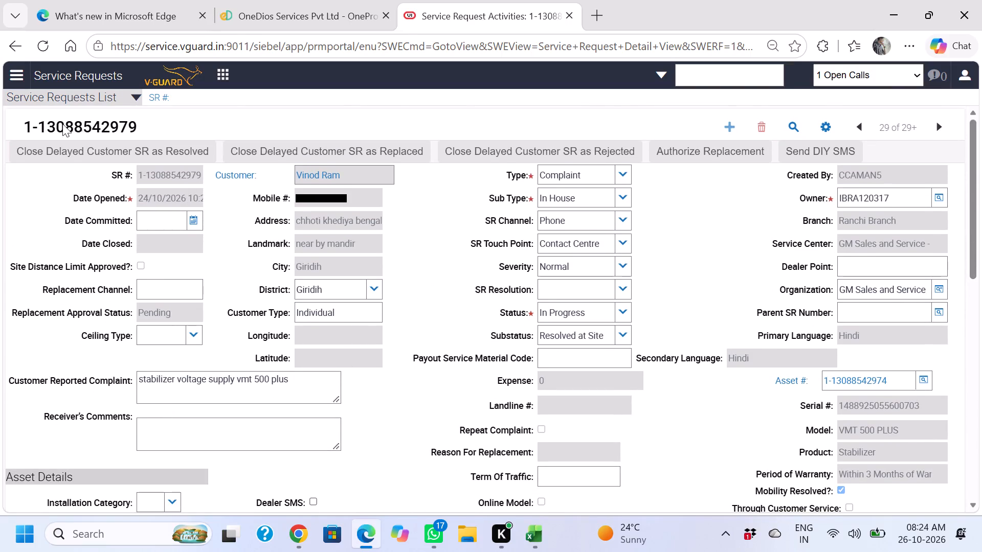
left_click_drag(62, 124, 22, 121)
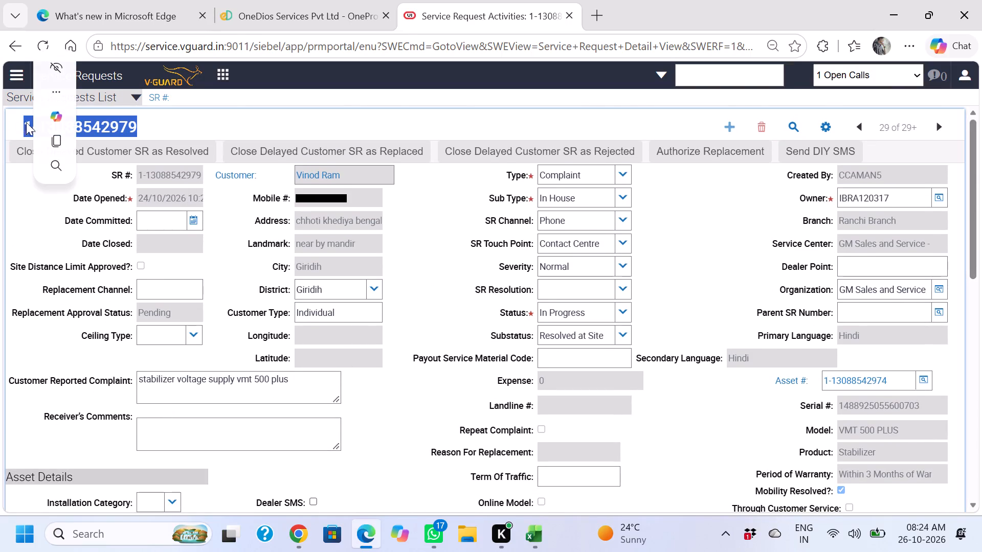
left_click(56, 136)
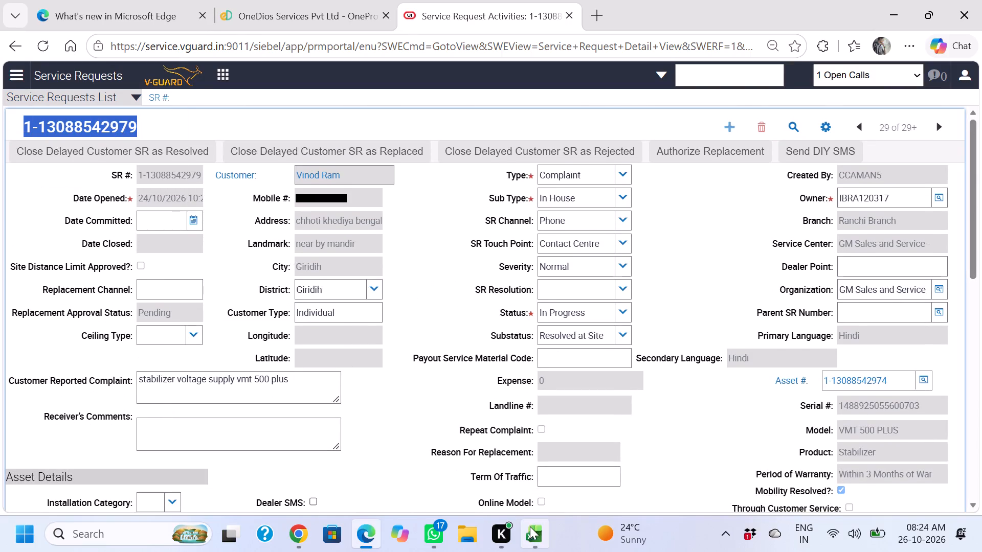
left_click(520, 462)
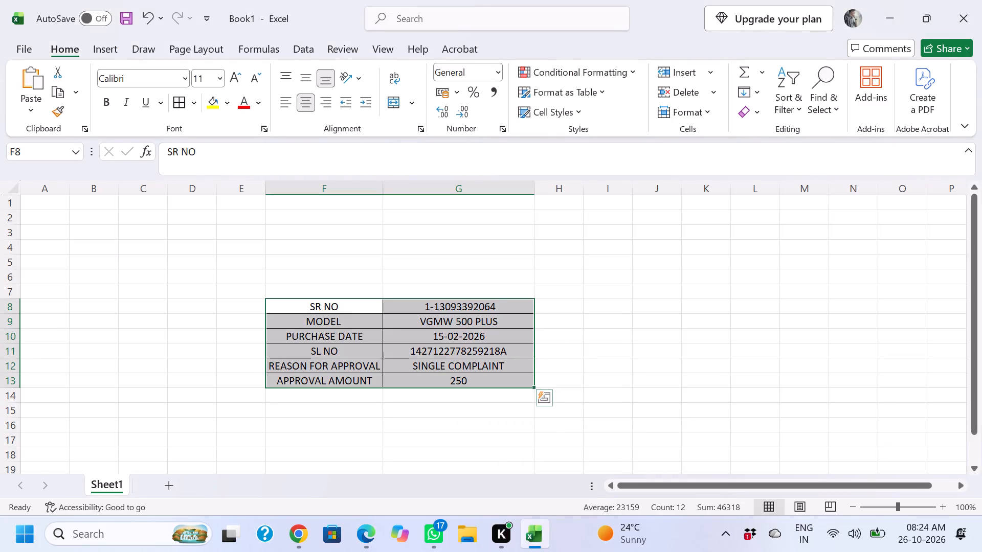
left_click(470, 310)
key("BackSpace")
left_click_drag(470, 310, 461, 313)
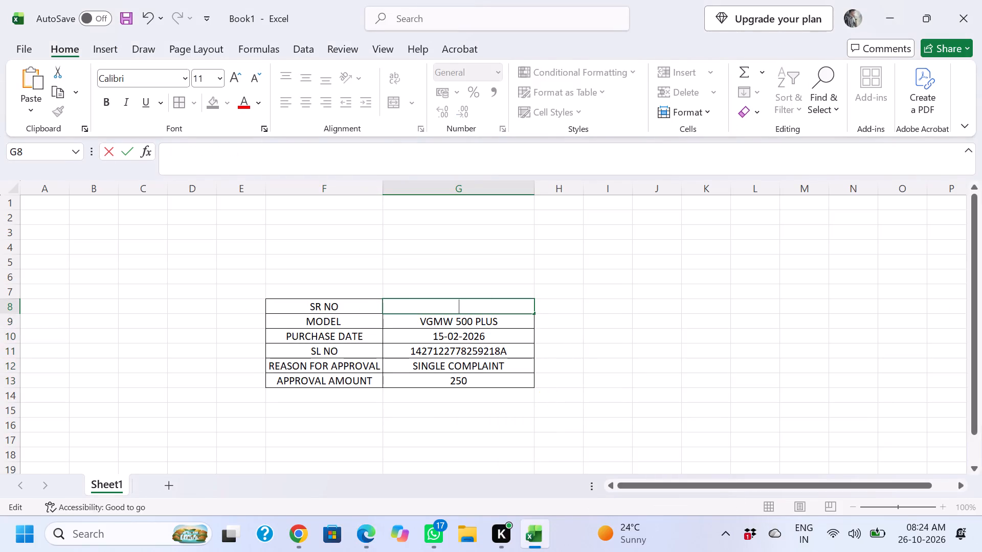
left_click(458, 309)
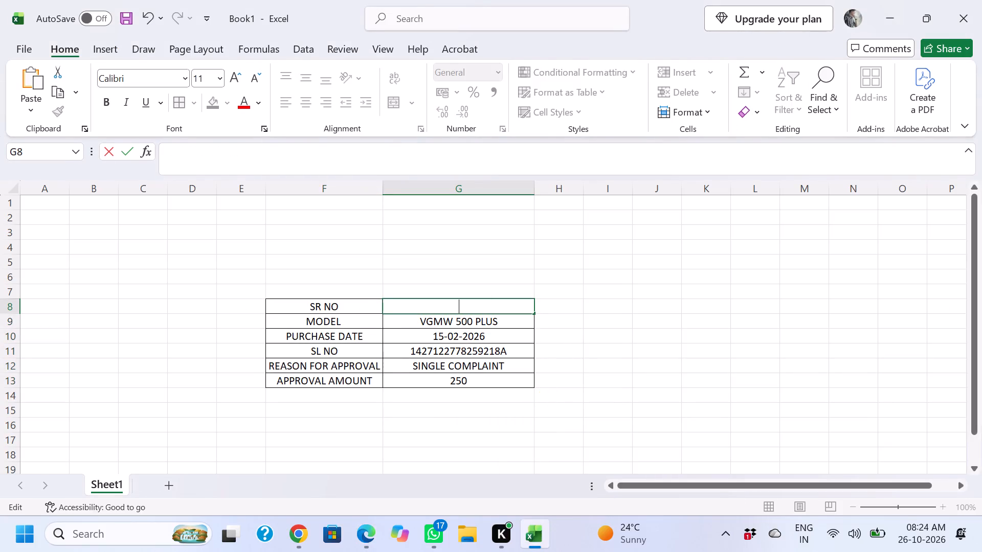
left_click(458, 309)
right_click(458, 309)
left_click(499, 388)
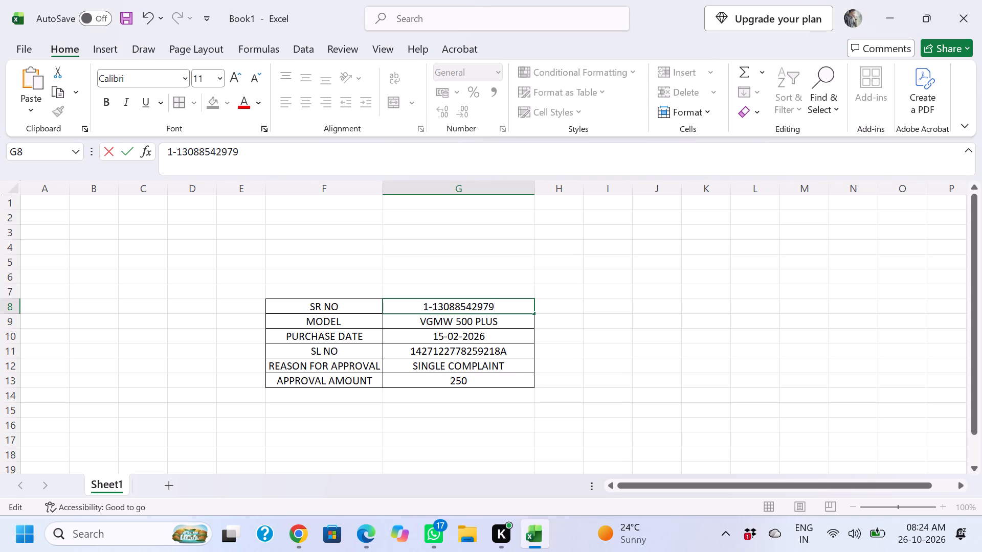
Replace the MODEL value in the Excel table with VMT 500 PLUS, copied from the service request in Edge.
left_click(499, 324)
key("BackSpace")
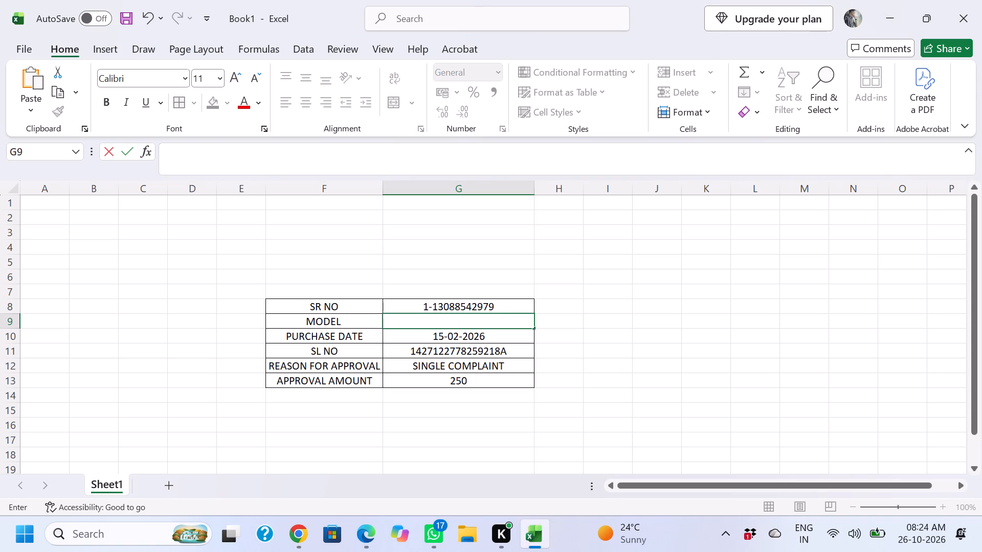
left_click(366, 461)
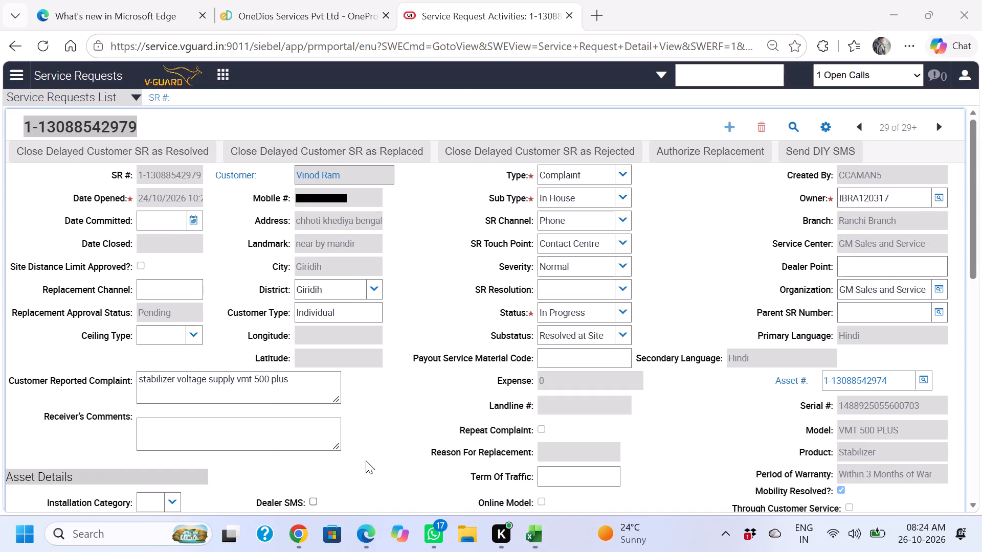
left_click_drag(912, 424, 873, 425)
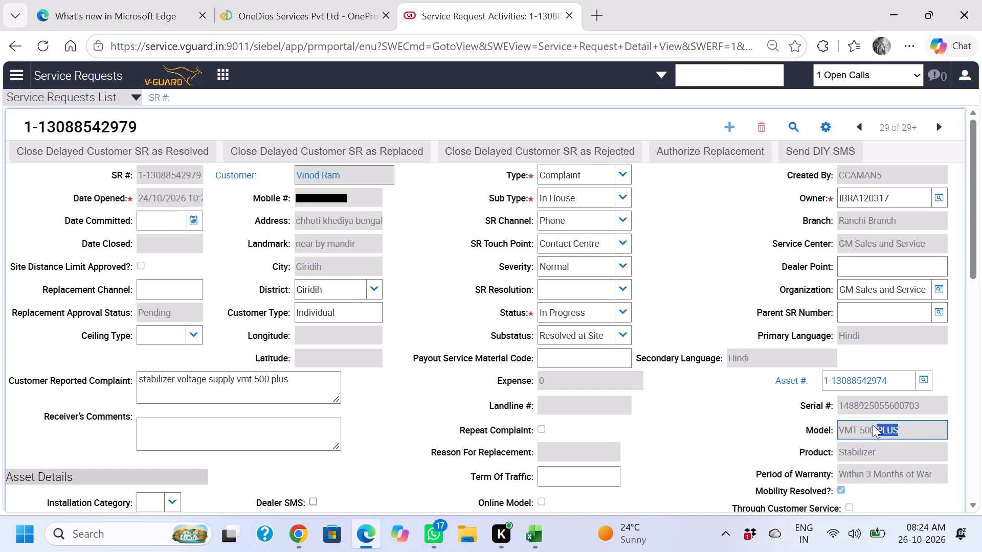
left_click_drag(873, 425, 834, 427)
left_click(859, 366)
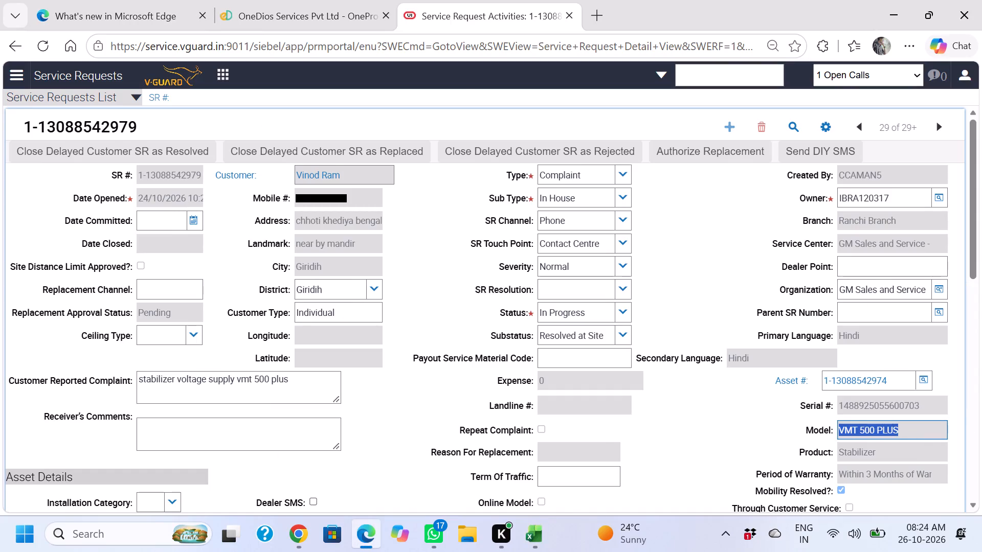
left_click(505, 434)
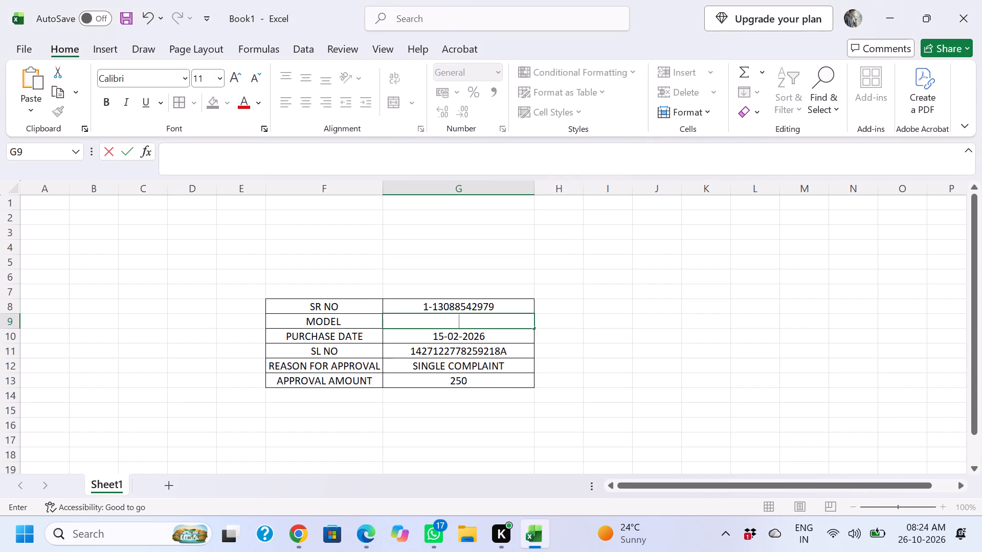
right_click(446, 319)
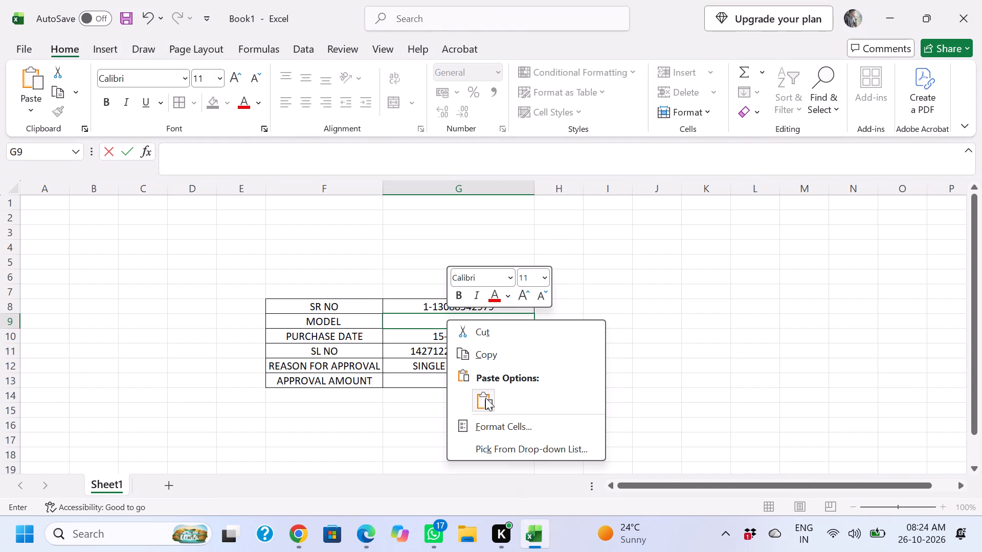
left_click(485, 398)
left_click(477, 336)
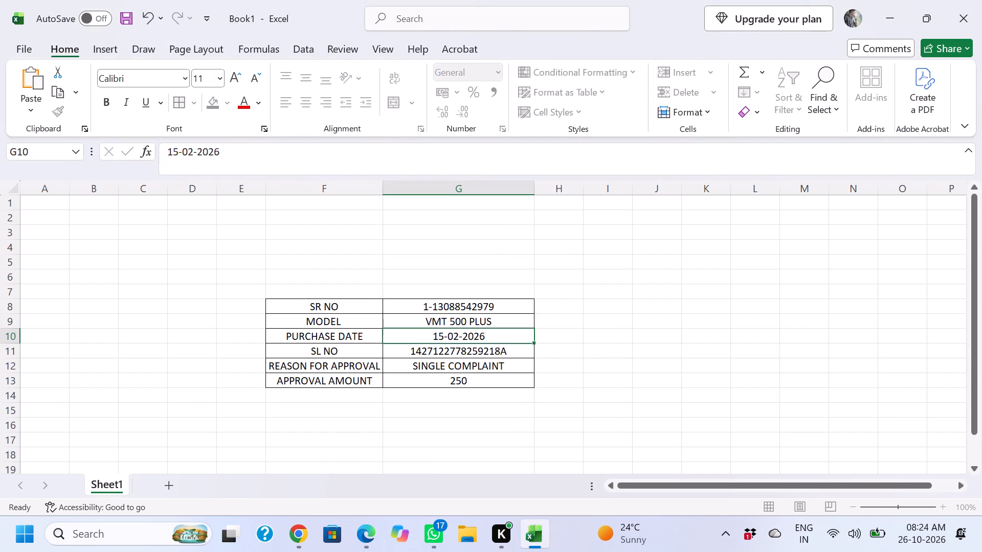
key("BackSpace")
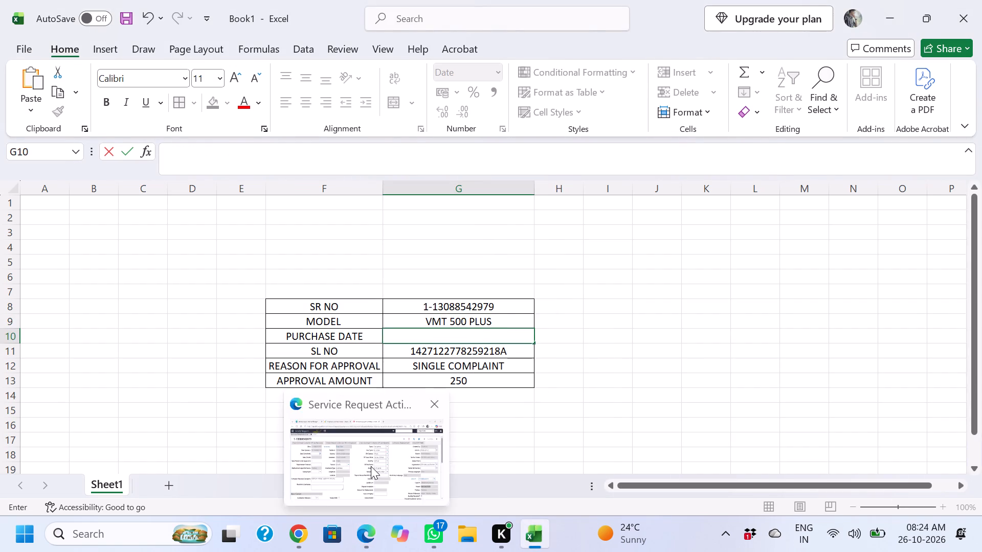
left_click(371, 466)
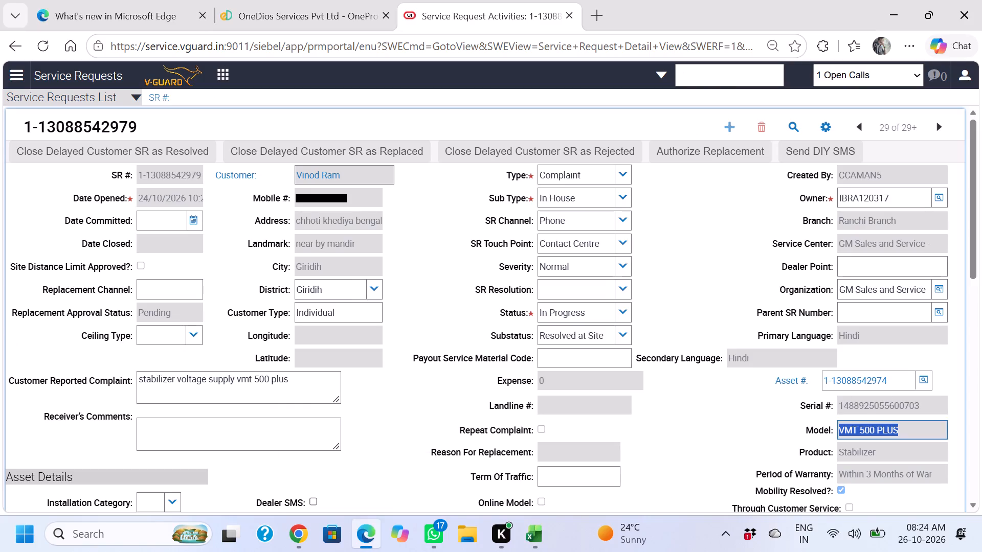
left_click(790, 385)
scroll(662, 361, "up", 2)
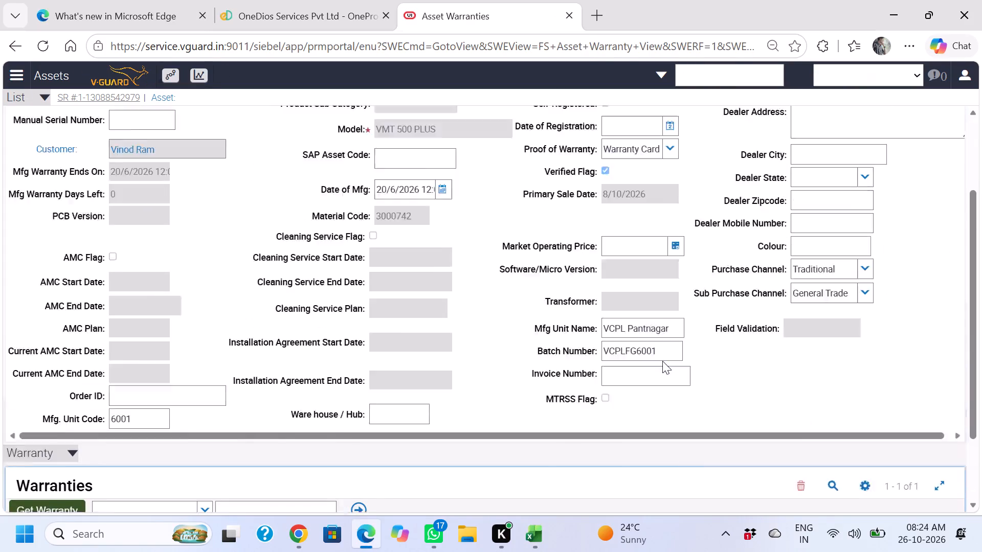
scroll(662, 361, "up", 1)
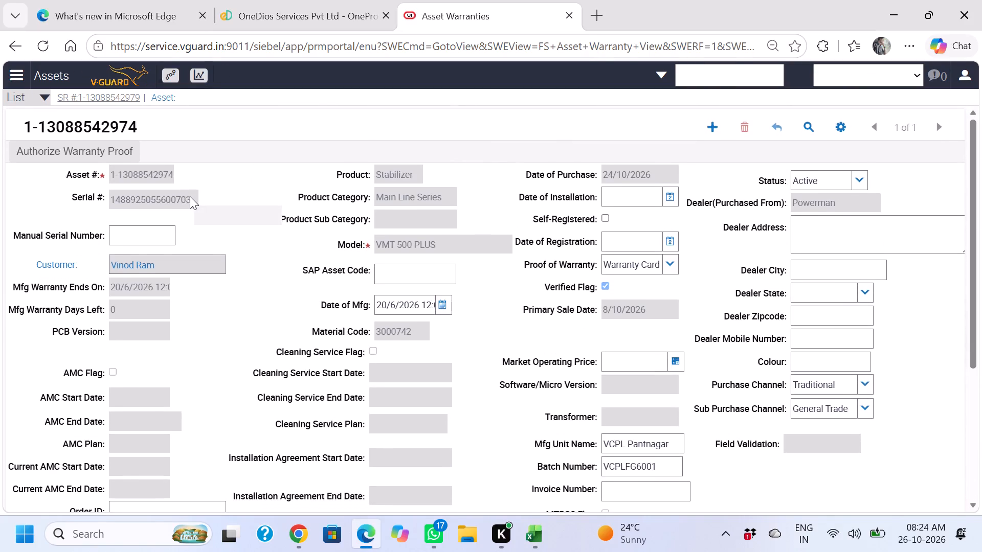
left_click_drag(190, 197, 100, 196)
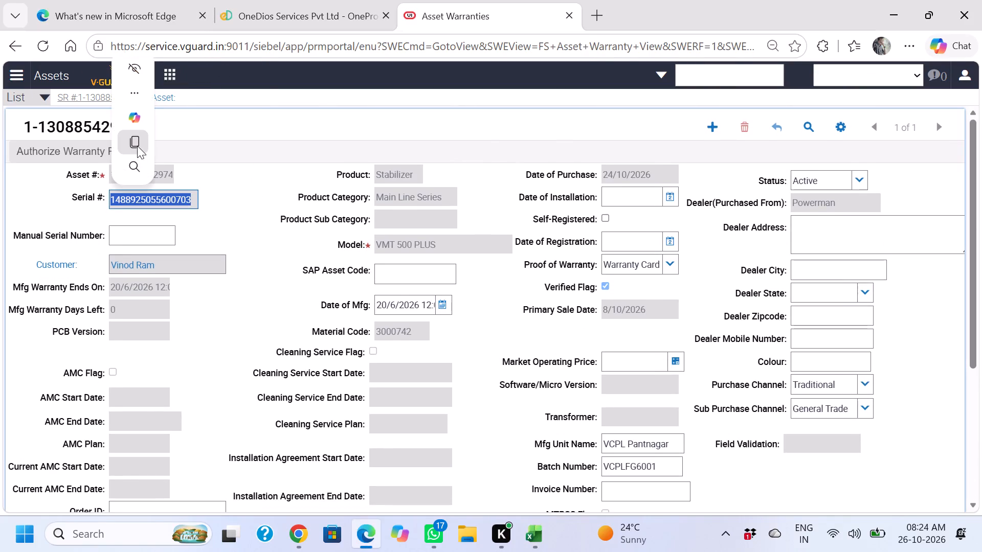
left_click(137, 146)
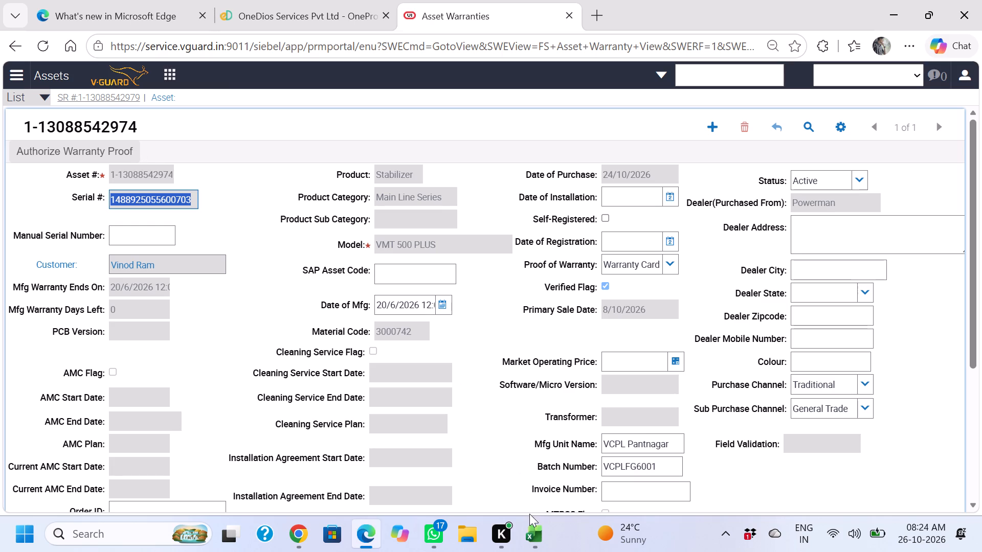
left_click(496, 471)
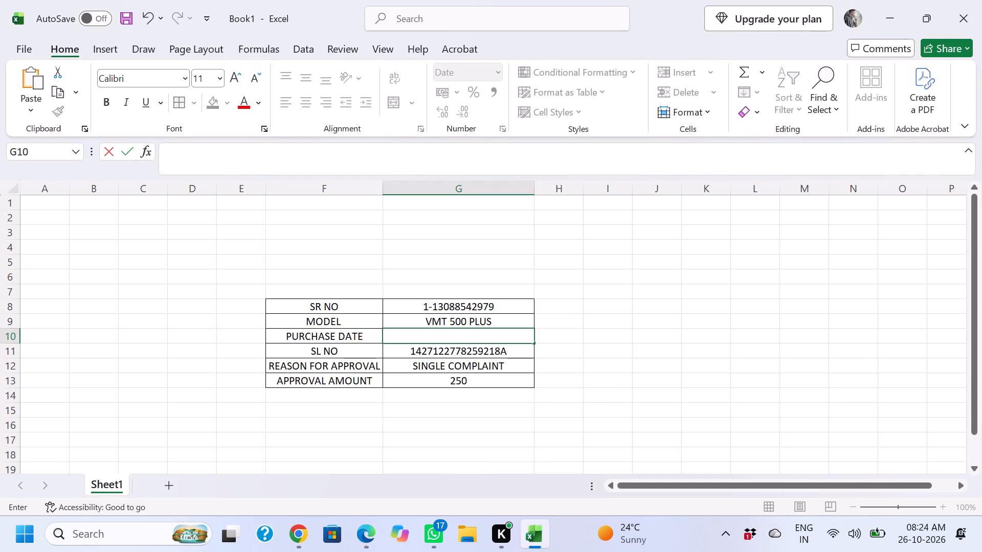
type("24/10/202")
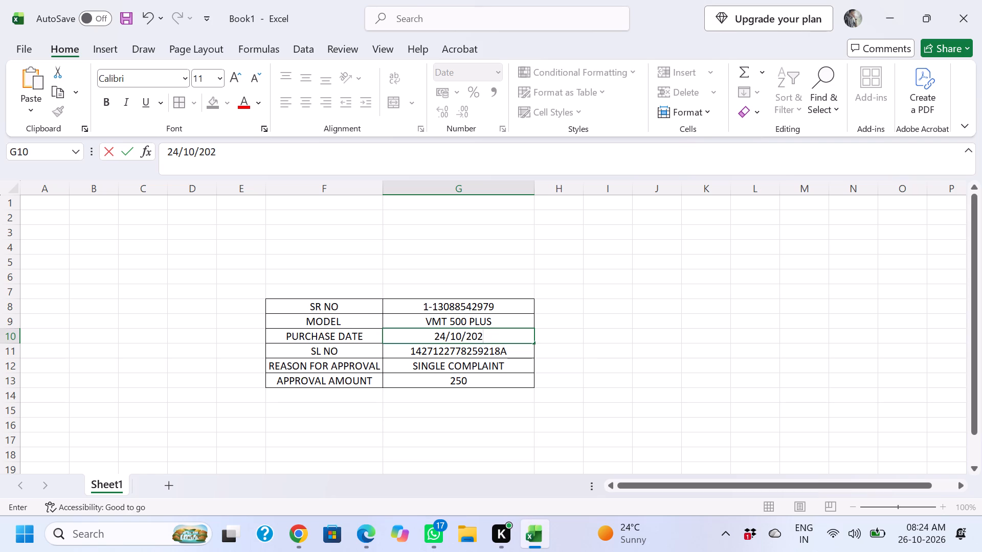
key("6")
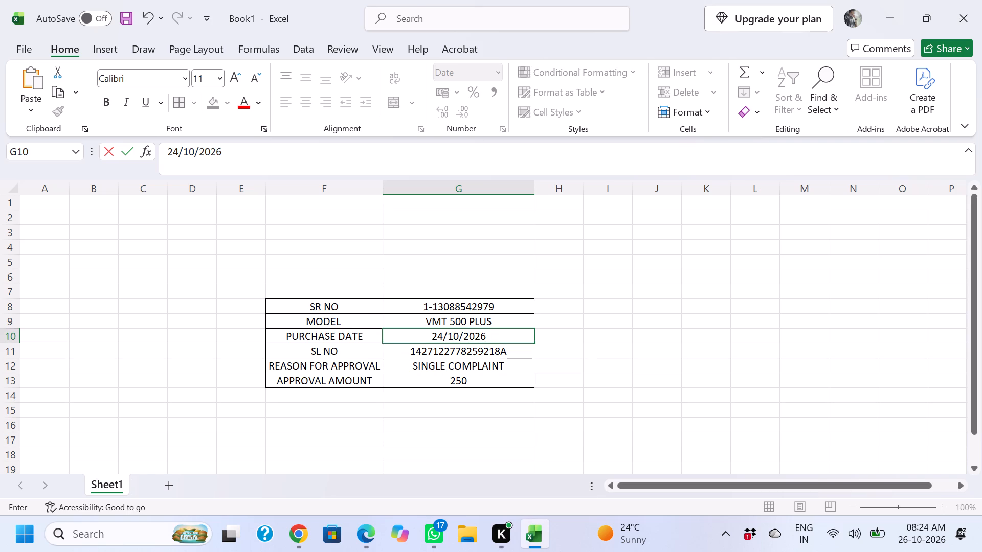
Clear the old SL NO value in the Excel table, ready for the serial number copied from the asset record.
triple_click(500, 349)
triple_click(500, 349)
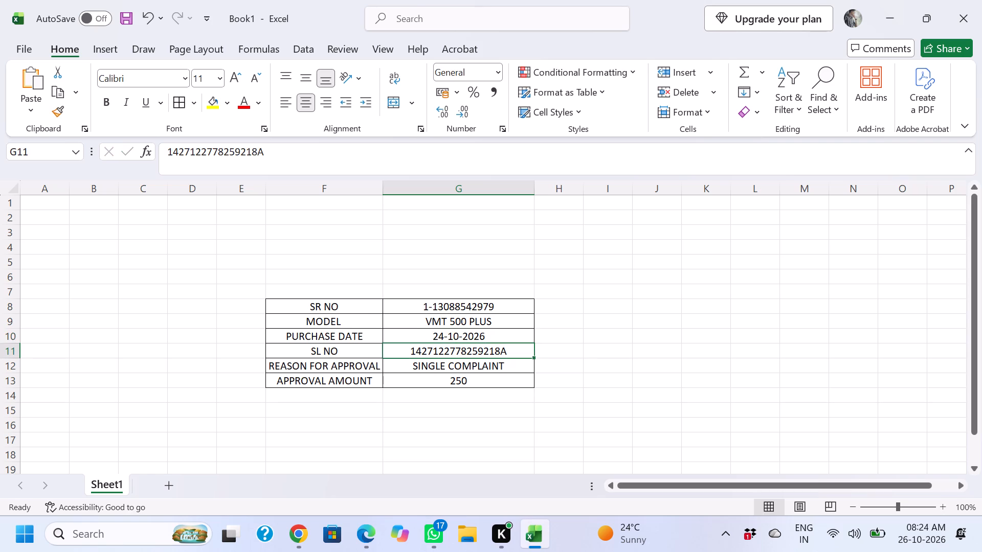
triple_click(500, 349)
double_click(500, 349)
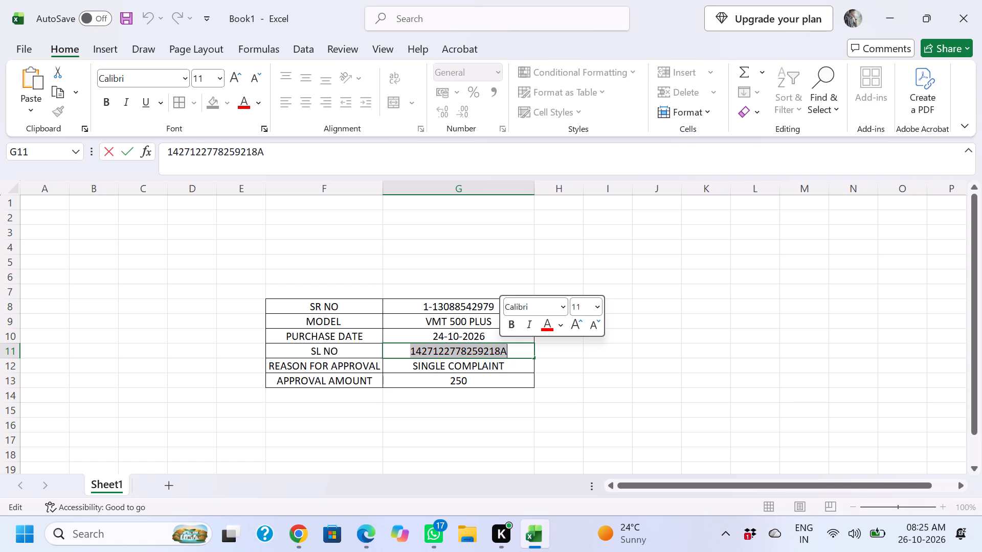
left_click(500, 349)
key("BackSpace")
key("BackSpace")
key("BackSpace")
key("BackSpace")
key("BackSpace")
key("BackSpace")
key("BackSpace")
key("BackSpace")
key("BackSpace")
key("BackSpace")
key("BackSpace")
key("BackSpace")
key("BackSpace")
key("BackSpace")
key("BackSpace")
key("BackSpace")
key("BackSpace")
key("BackSpace")
key("BackSpace")
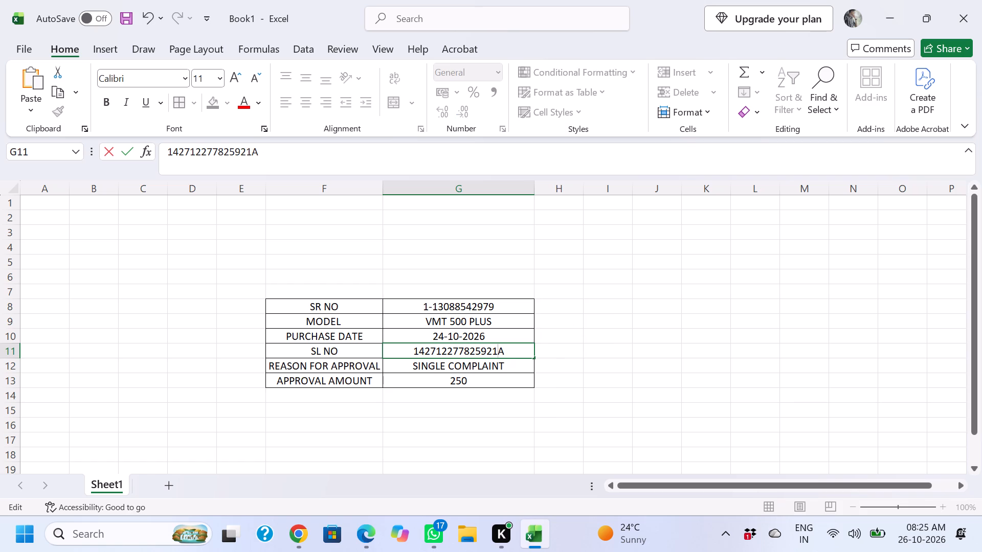
right_click(422, 352)
left_click(453, 433)
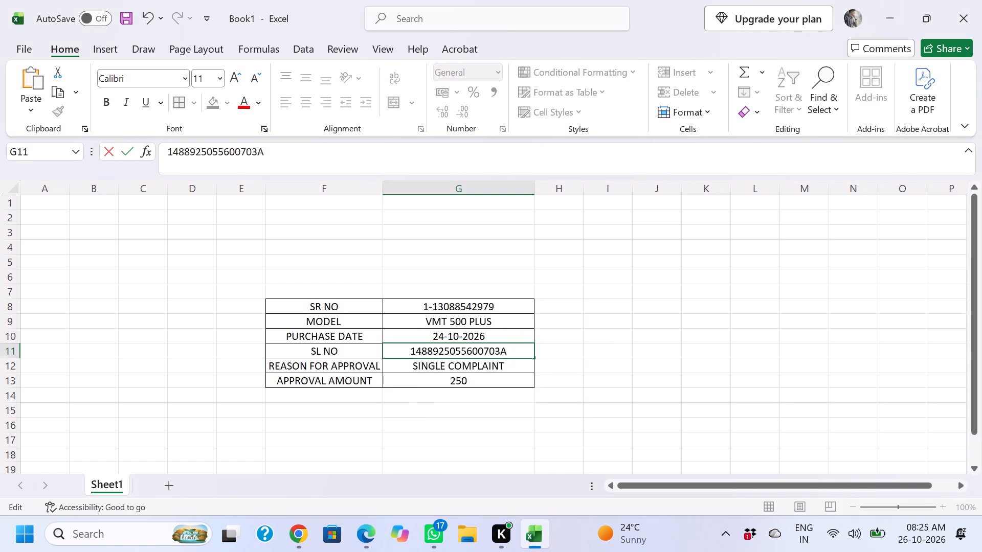
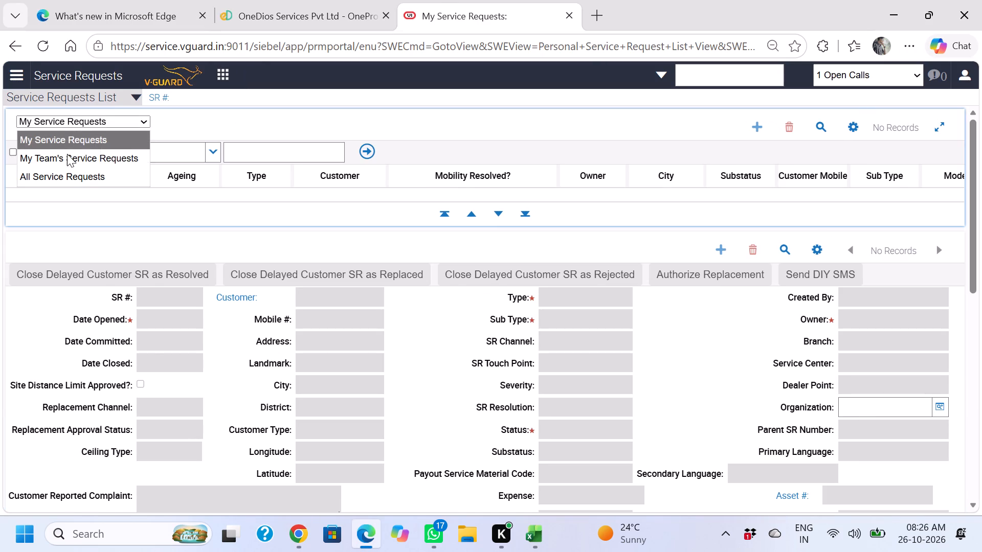
Switch the service request list to My Team's Service Requests and bring the substatus and address columns into view.
left_click(67, 154)
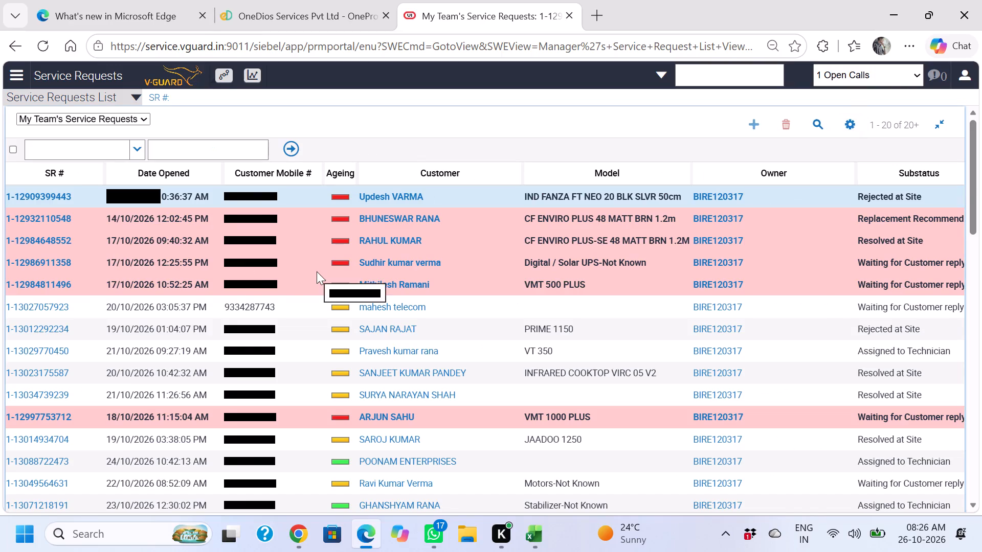
scroll(244, 302, "left", 1)
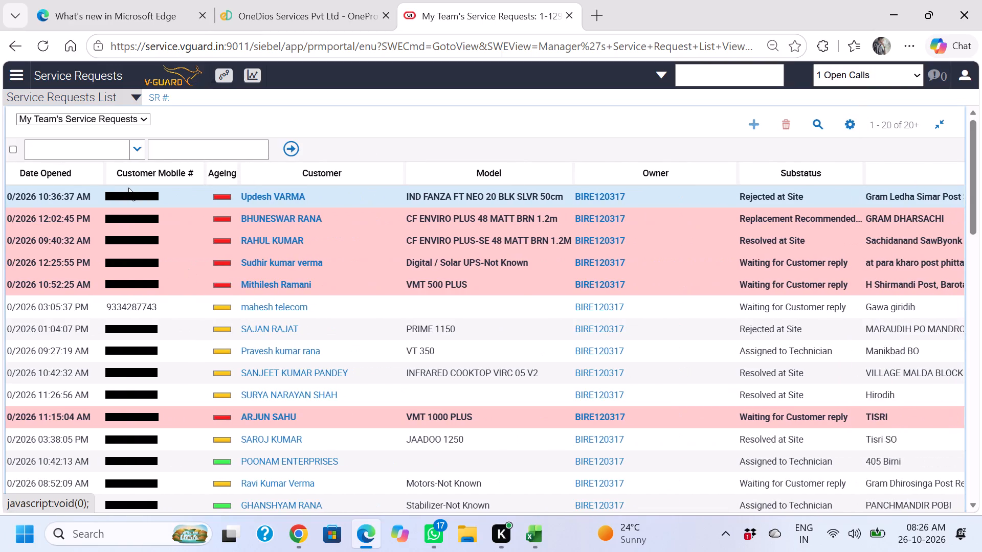
Sort the team's service requests list by Date Opened in ascending order.
scroll(101, 189, "right", 1)
left_click(115, 178)
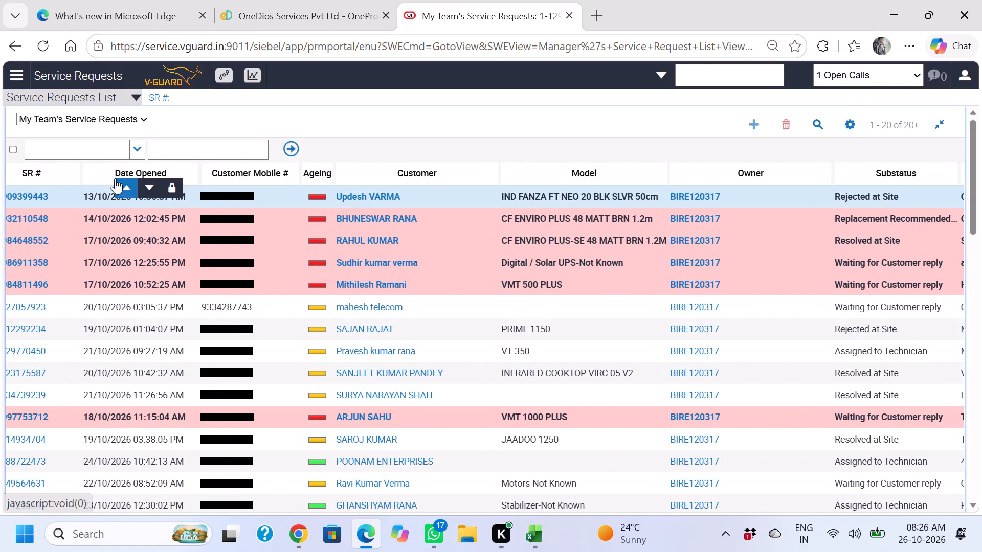
left_click(122, 181)
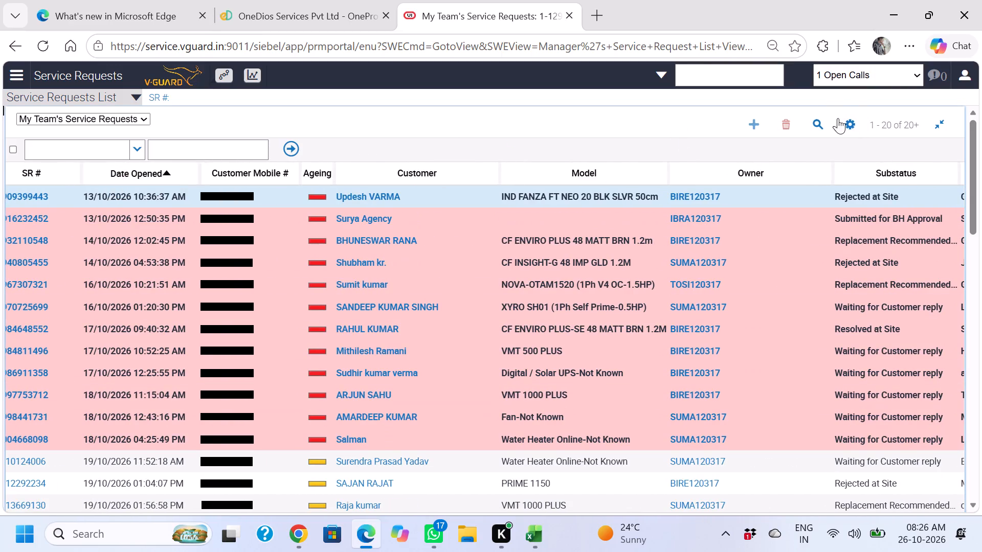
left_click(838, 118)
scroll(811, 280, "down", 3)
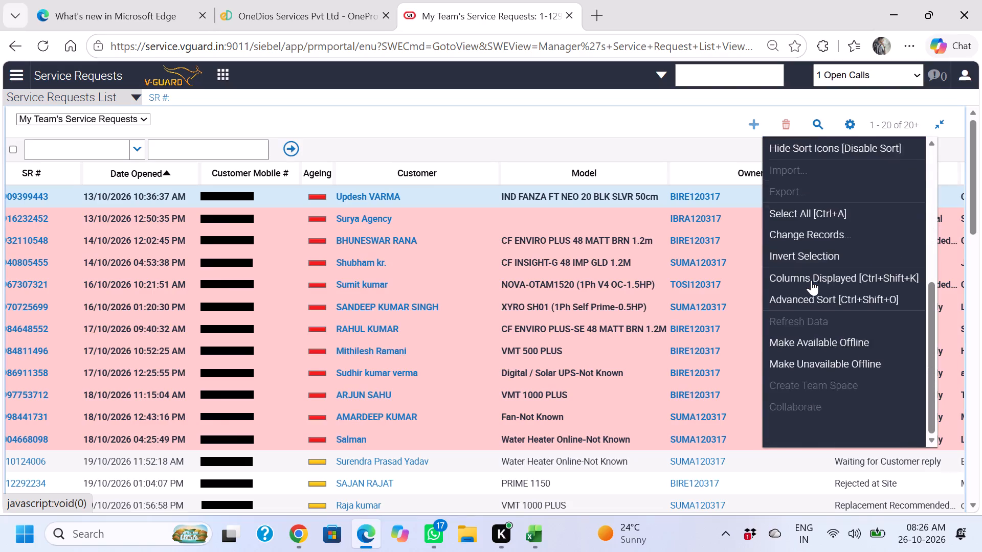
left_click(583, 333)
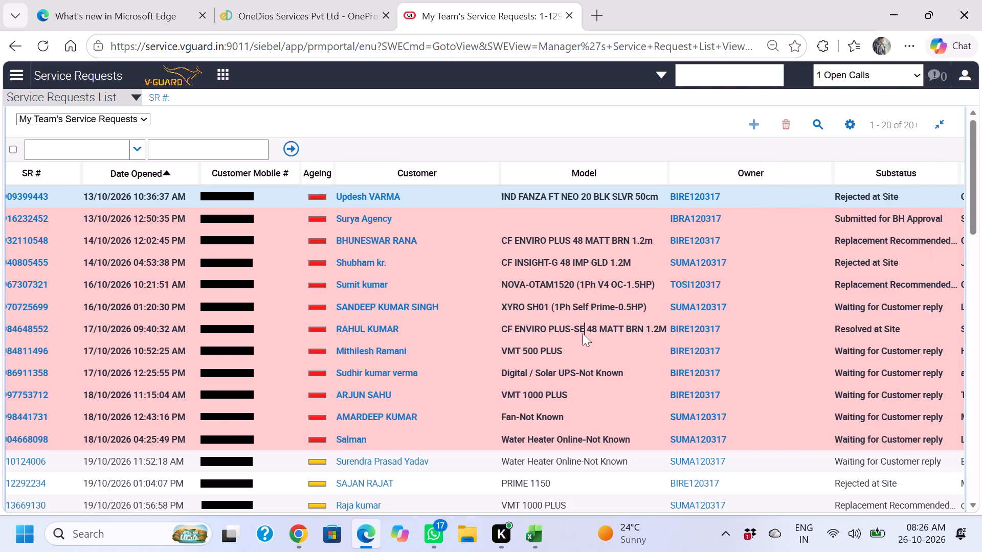
Examine the oldest team service requests, checking their model, owner, substatus, address and type.
scroll(554, 371, "down", 1)
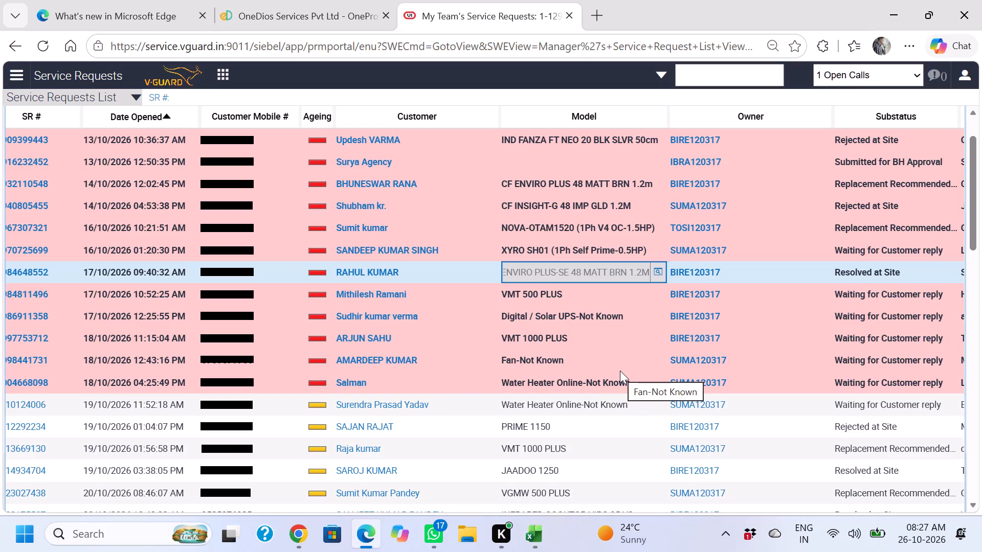
scroll(620, 371, "left", 5)
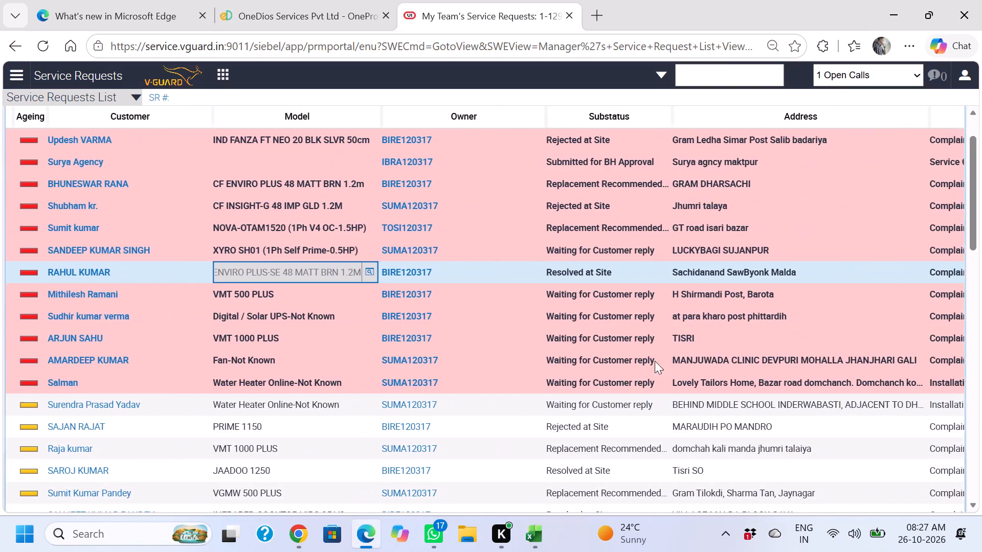
scroll(655, 361, "left", 1)
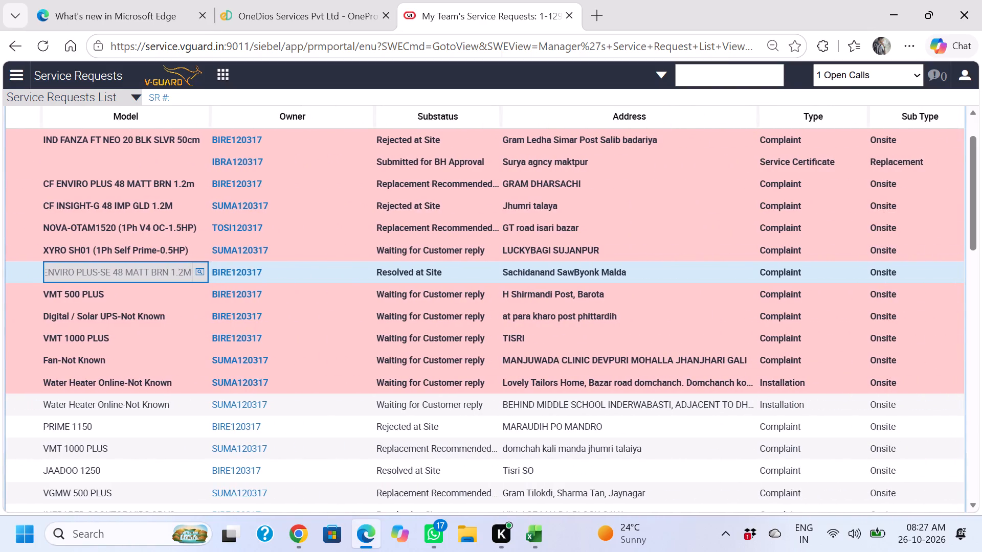